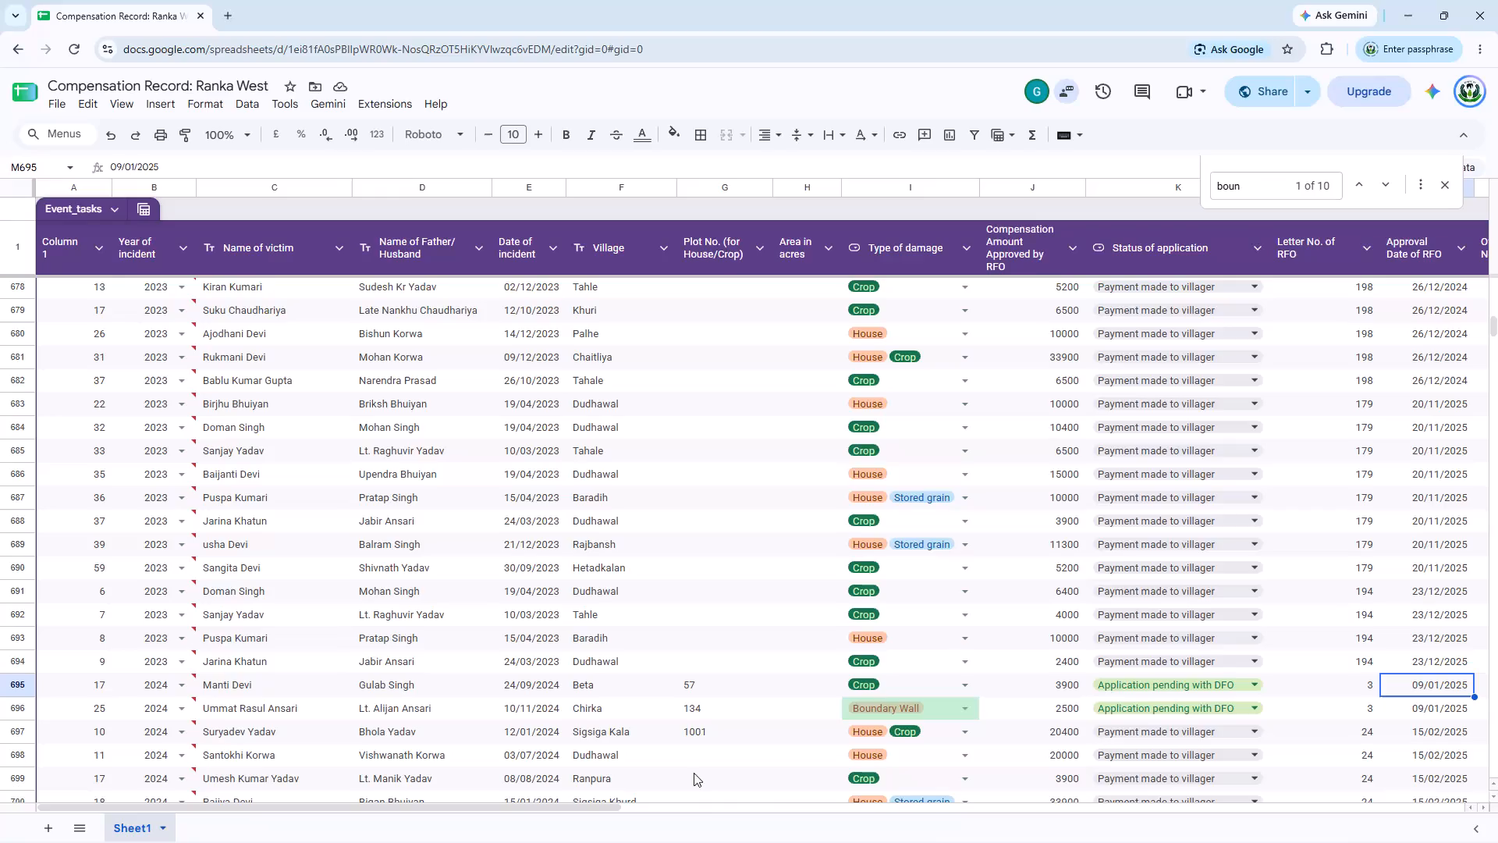
Switch from the Ranka West compensation spreadsheet to the Abstract HEC PLan document in Word.
click(1312, 683)
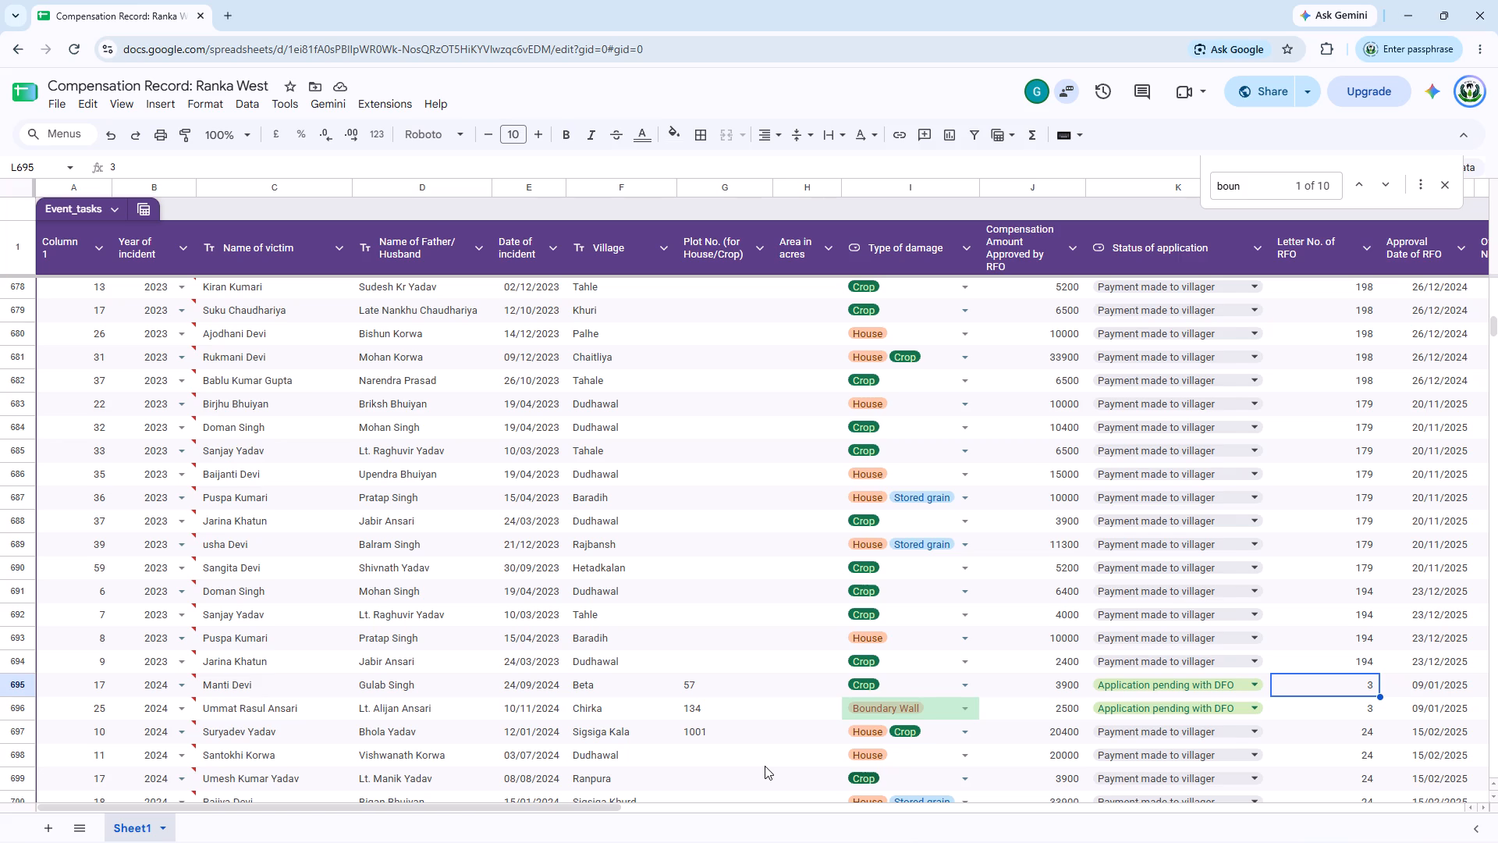
key(alt+Tab)
key(alt+Tab)
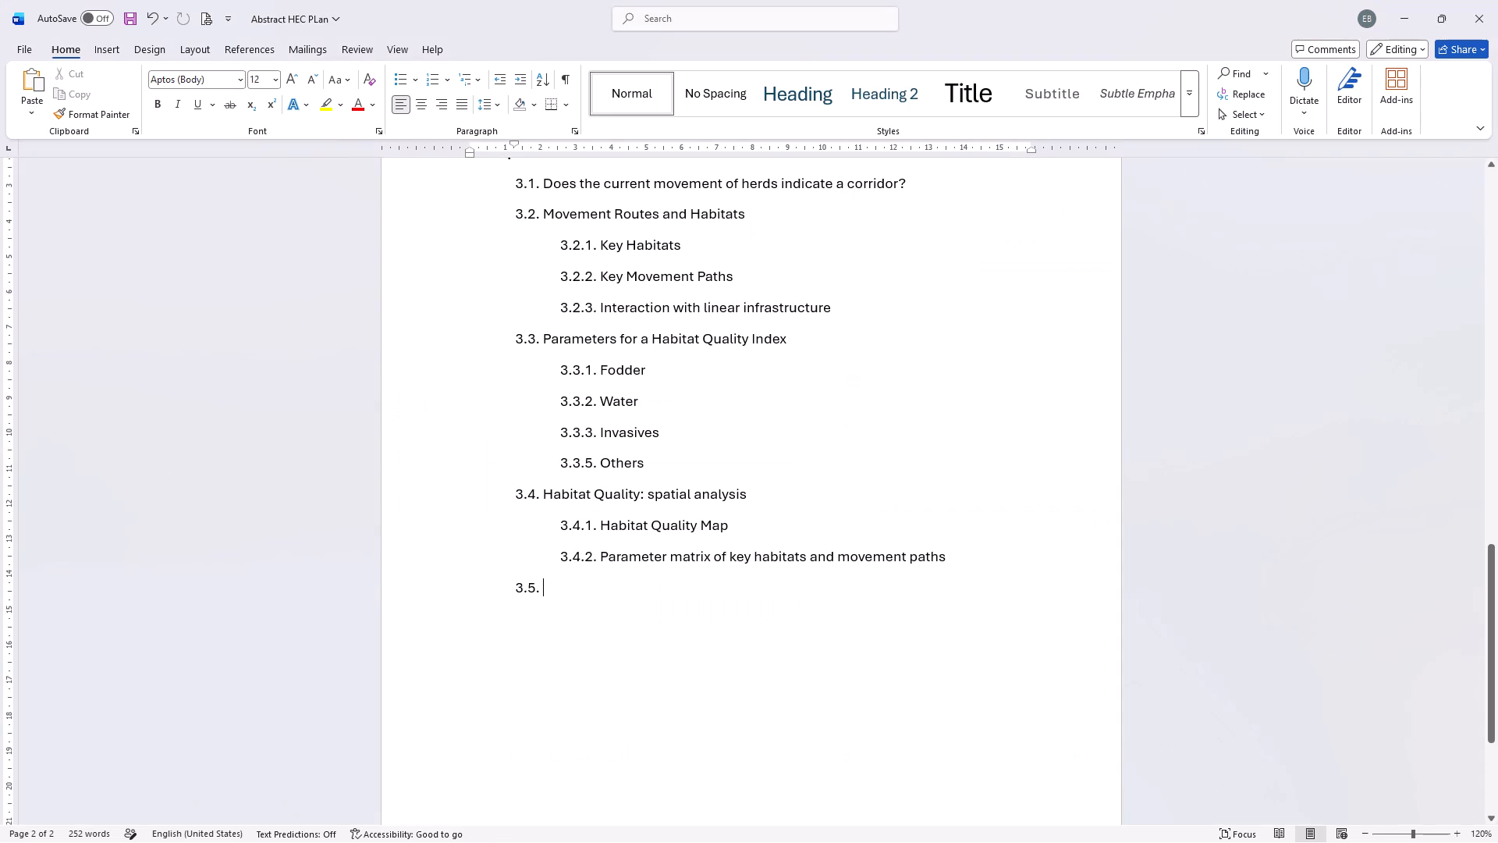
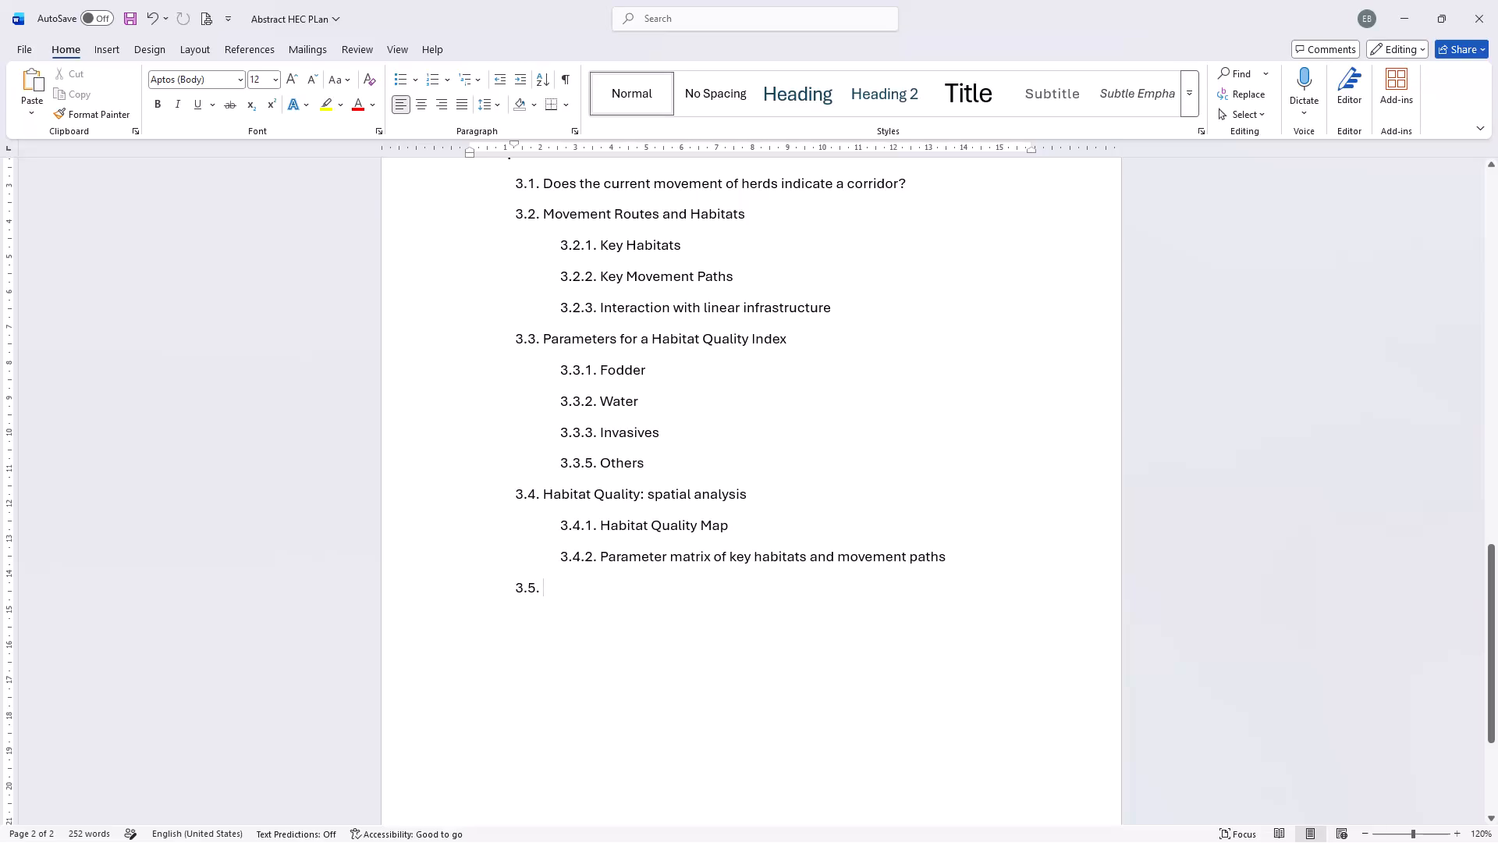
Copy the 3.4 heading text "Habitat Quality: spatial analysis" into item 3.5 and replace ": spatial" with "temporal".
drag(747, 497, 598, 508)
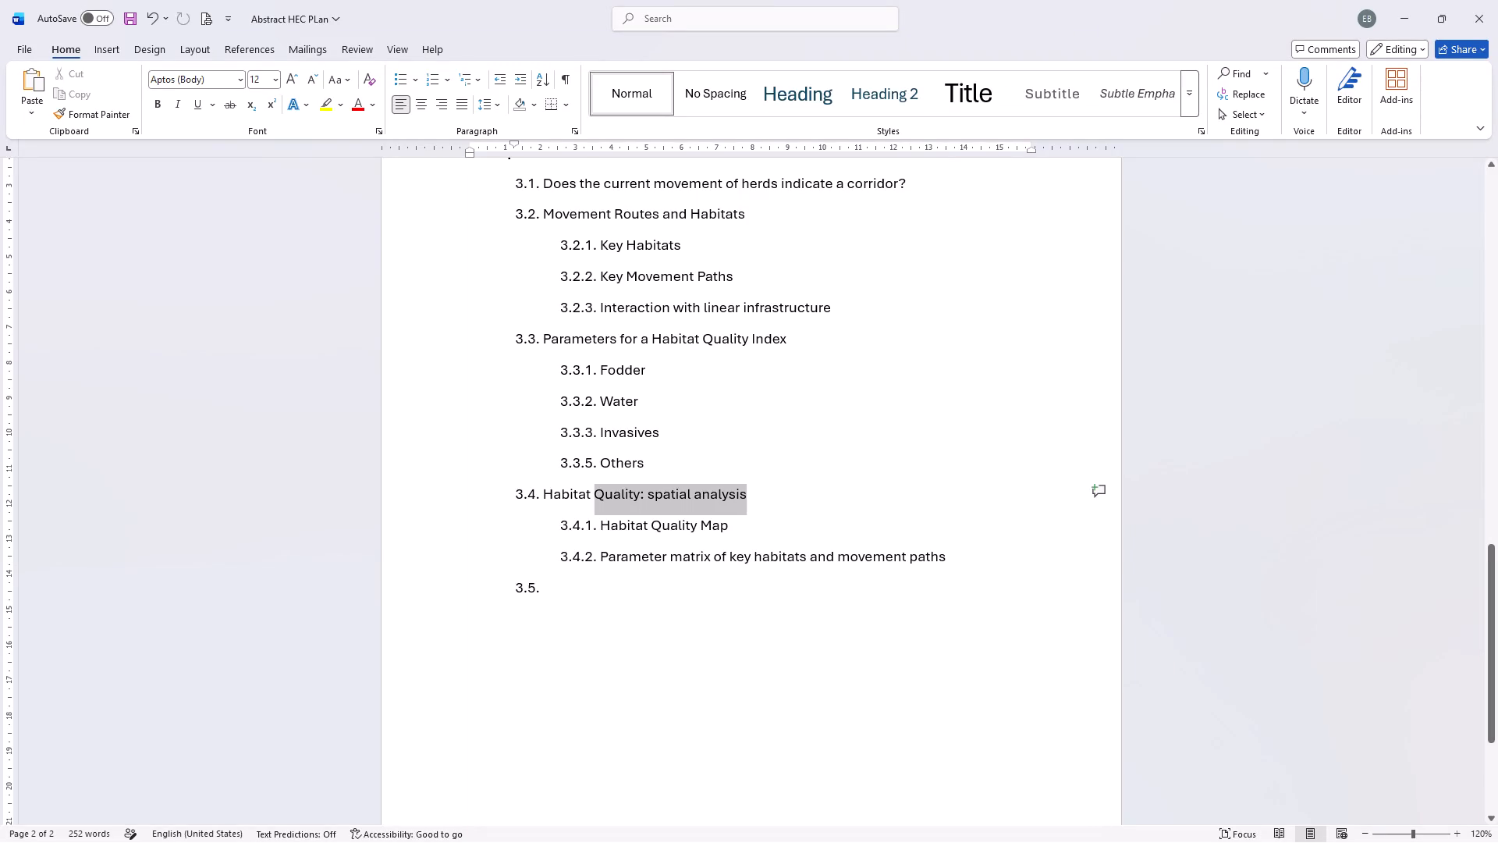
drag(598, 508, 563, 508)
key(ctrl+c)
click(574, 598)
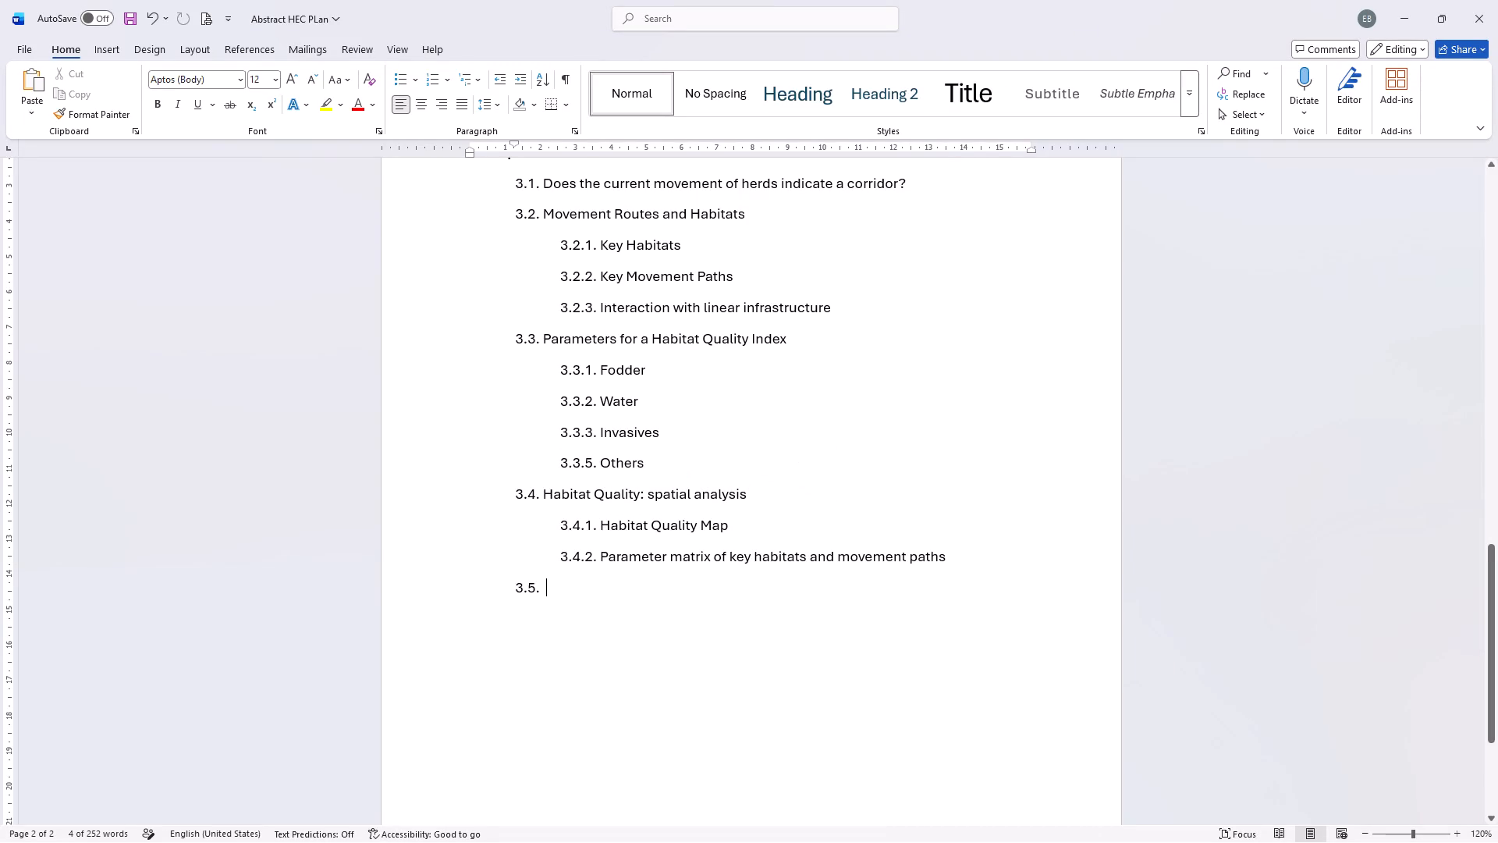
key(ctrl+v)
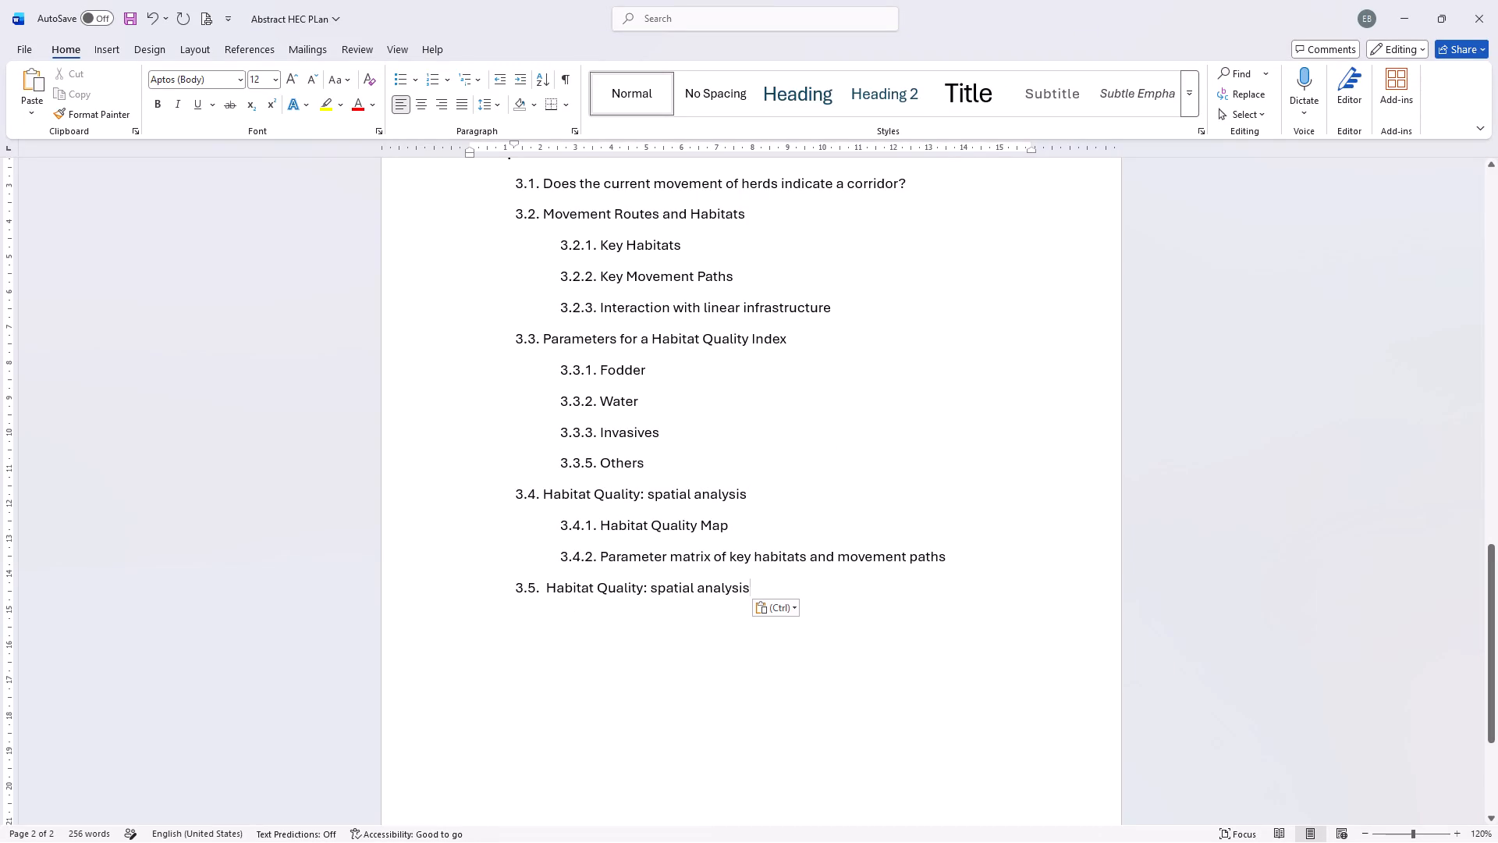
drag(648, 587, 683, 586)
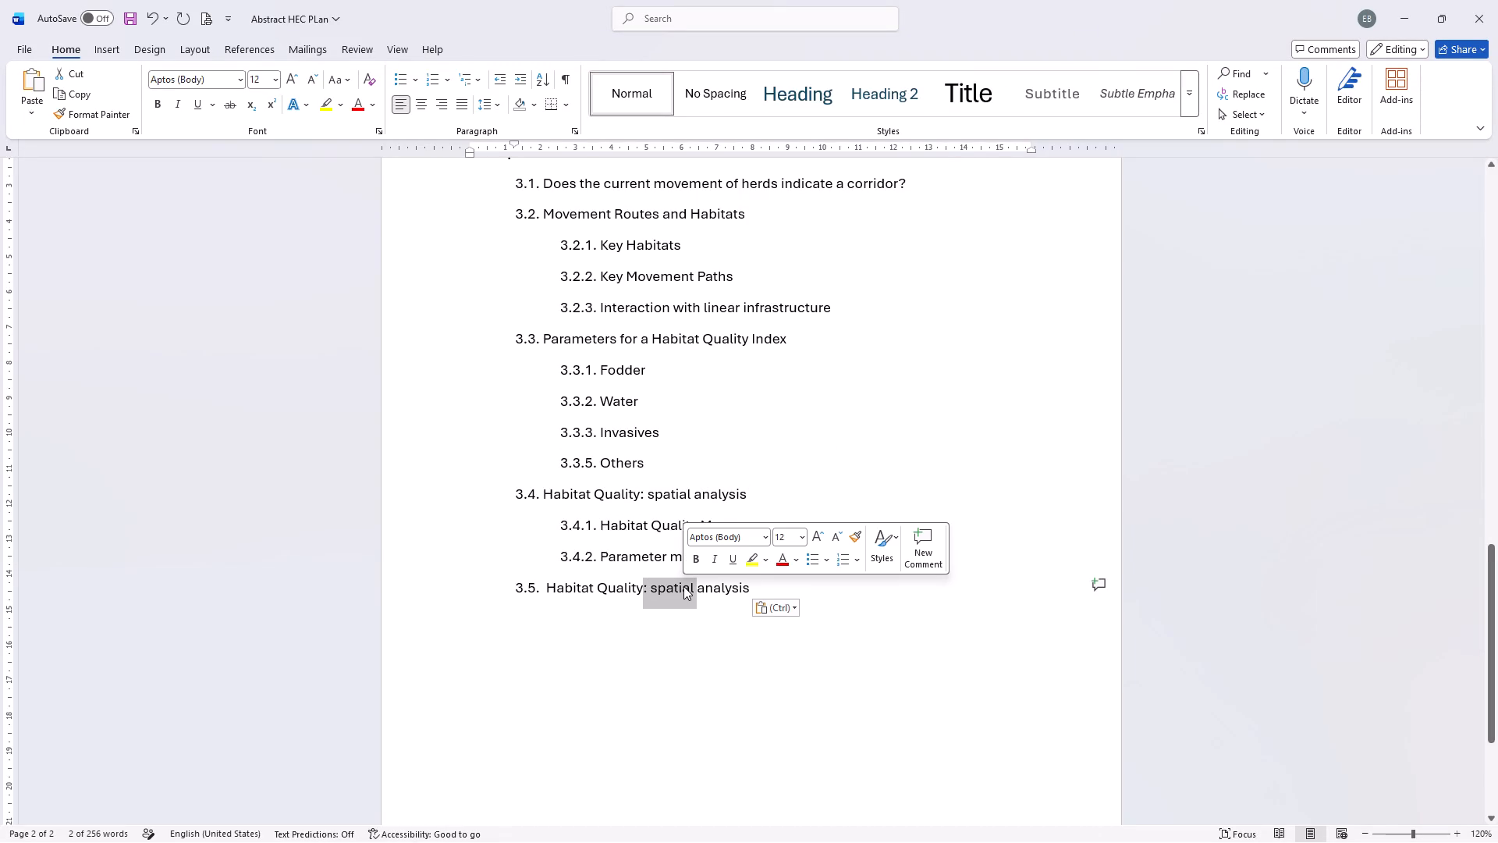
text(temporal)
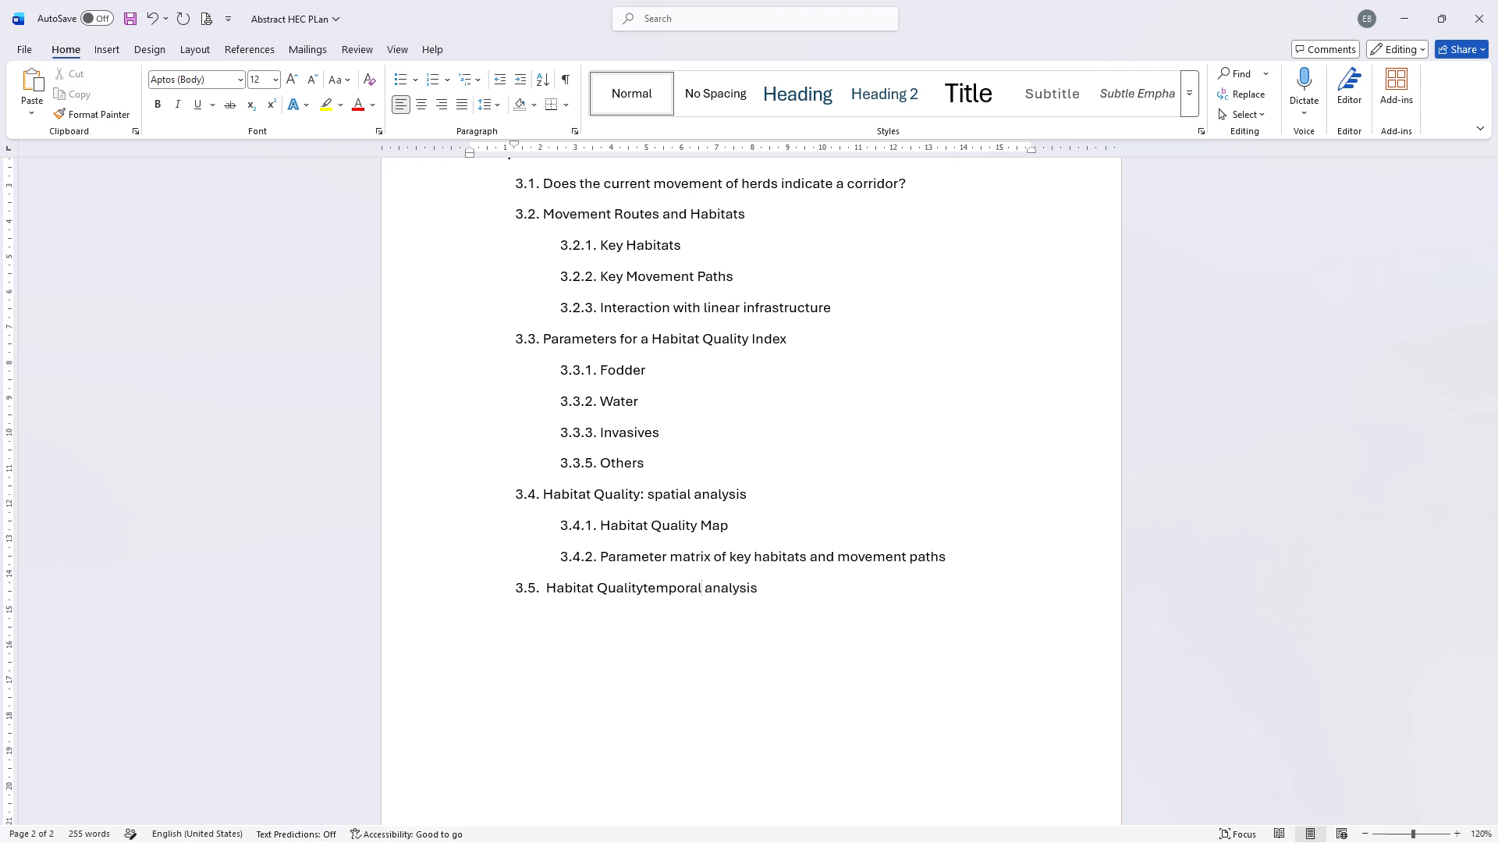
Add an indented sub-item numbered "3.5.1." on a new line below heading 3.5.
click(791, 587)
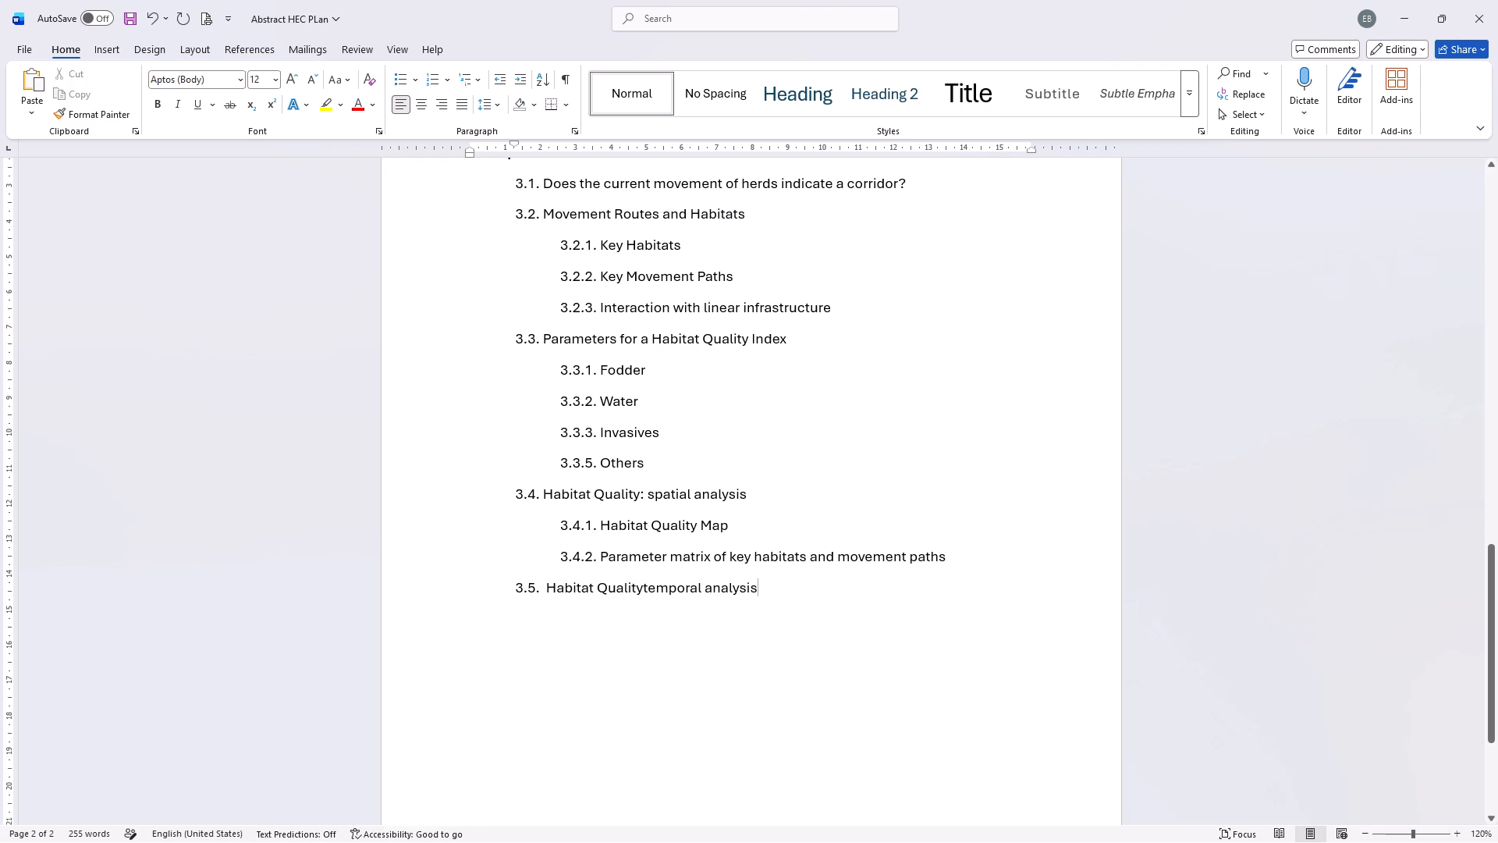
key(Return)
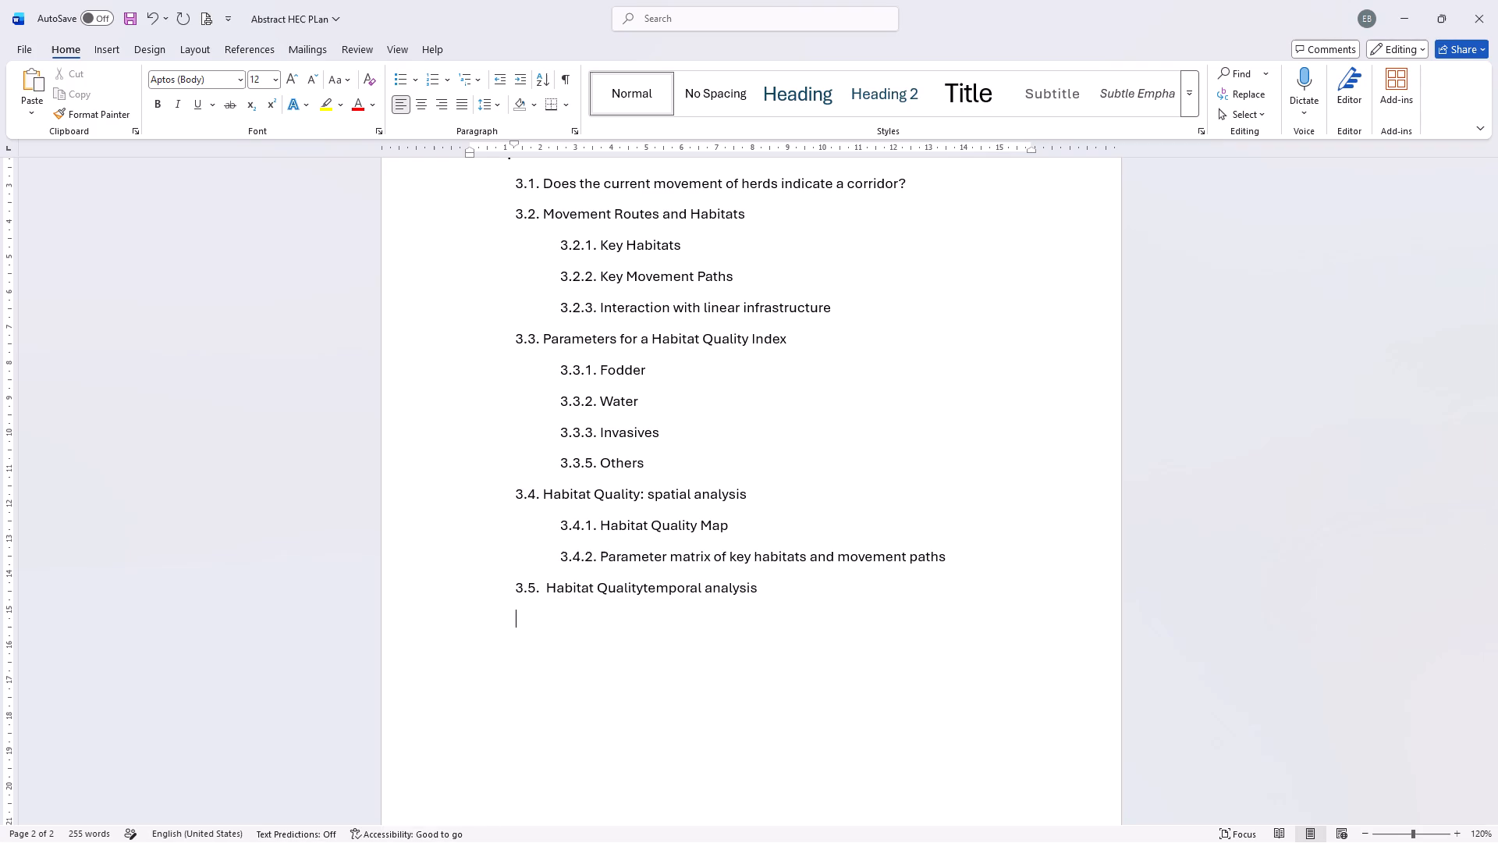
key(Tab)
text(3.4.1)
key(BackSpace)
key(BackSpace)
key(BackSpace)
text(5.1)
key(period)
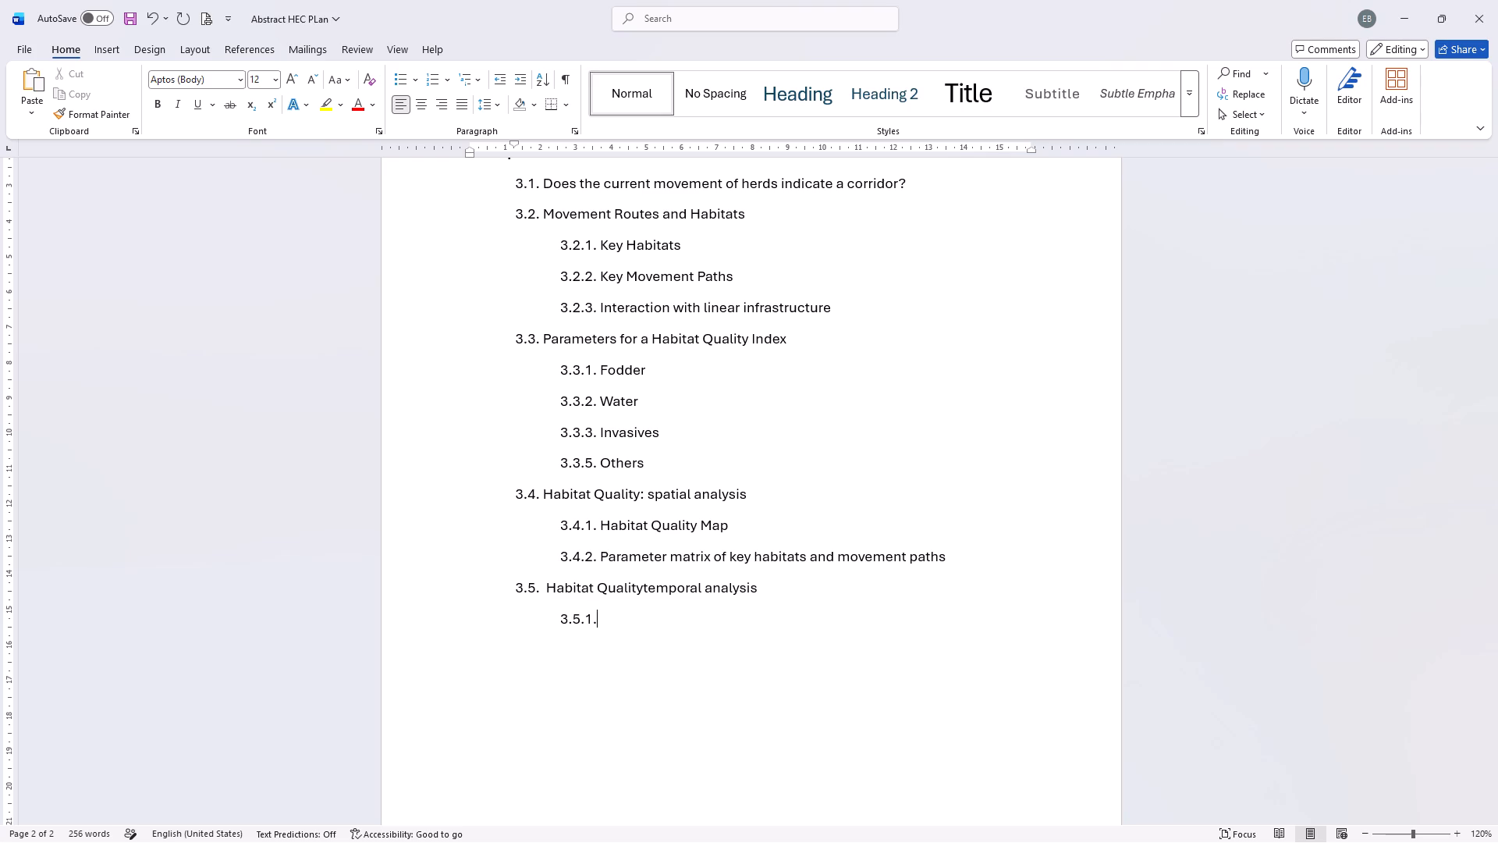
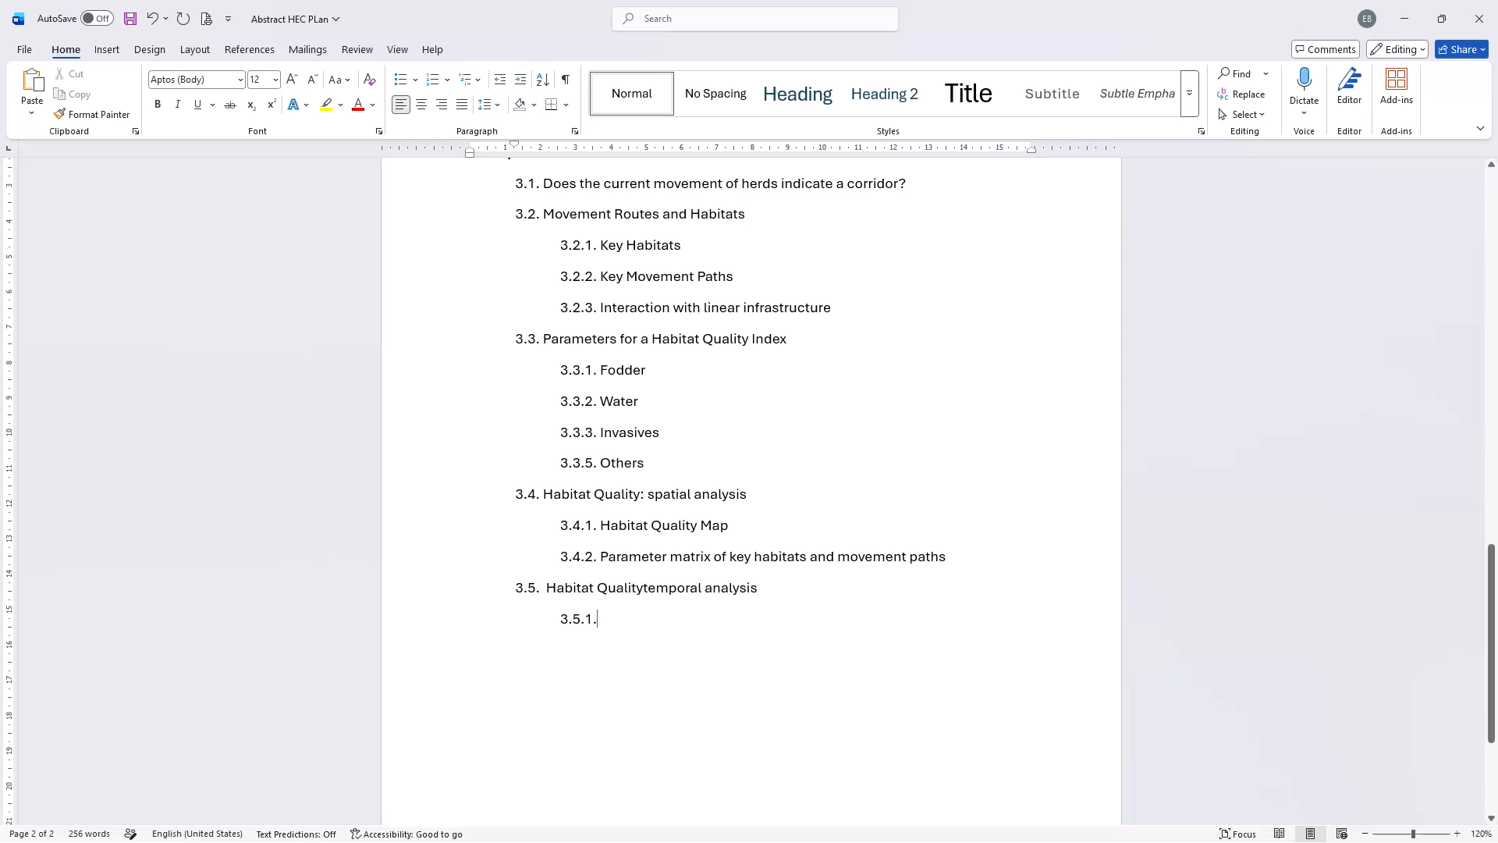
Insert a colon and a space between "Quality" and "temporal" in heading 3.5.
click(639, 592)
click(641, 592)
text(:)
key(space)
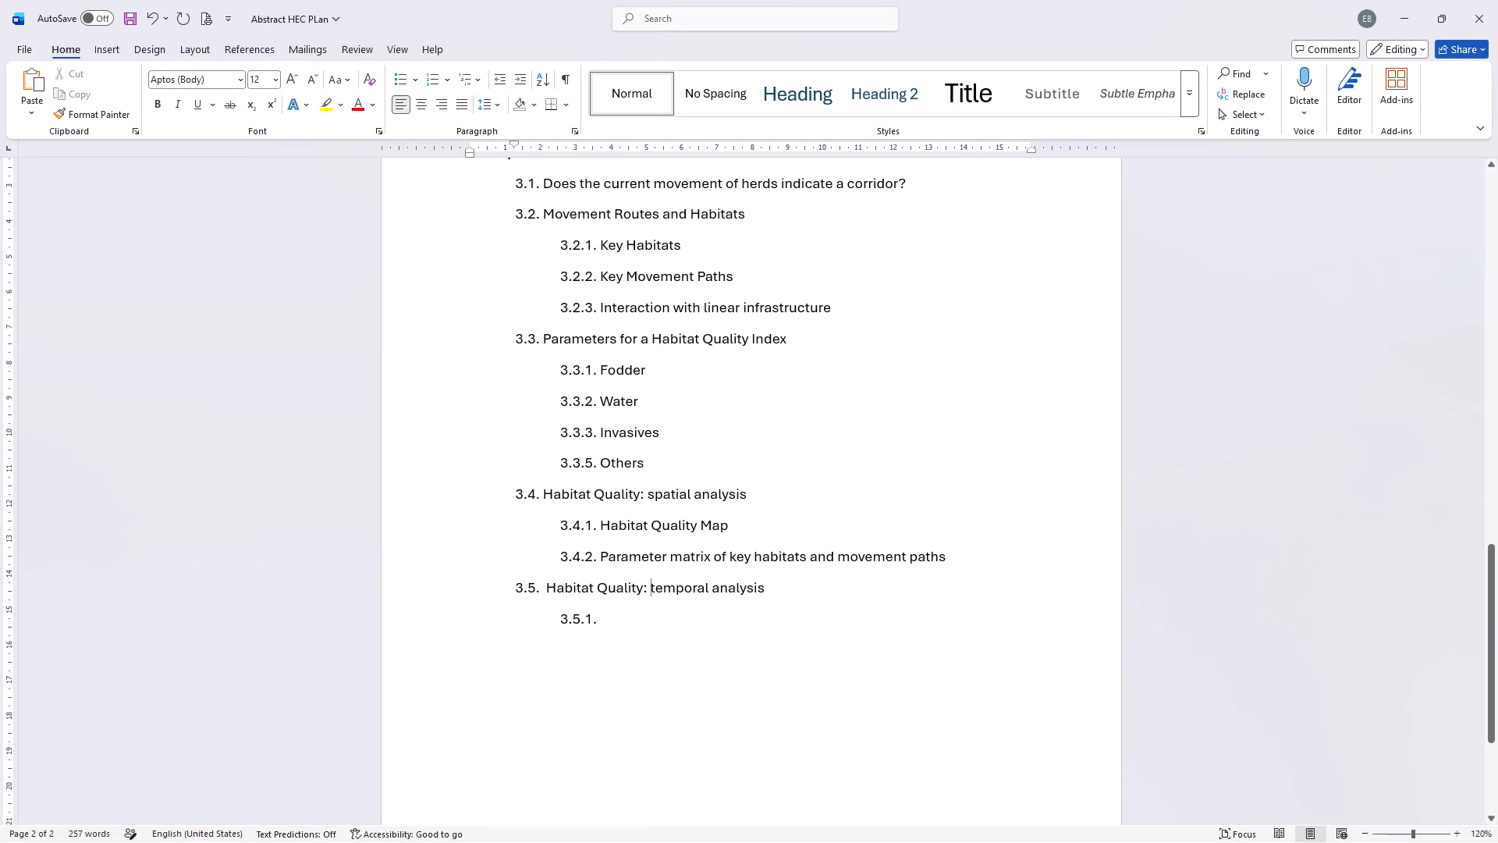
Enter "Change Matrix" as the text of sub-item 3.5.1.
click(679, 637)
key(space)
text(Change M)
key(a)
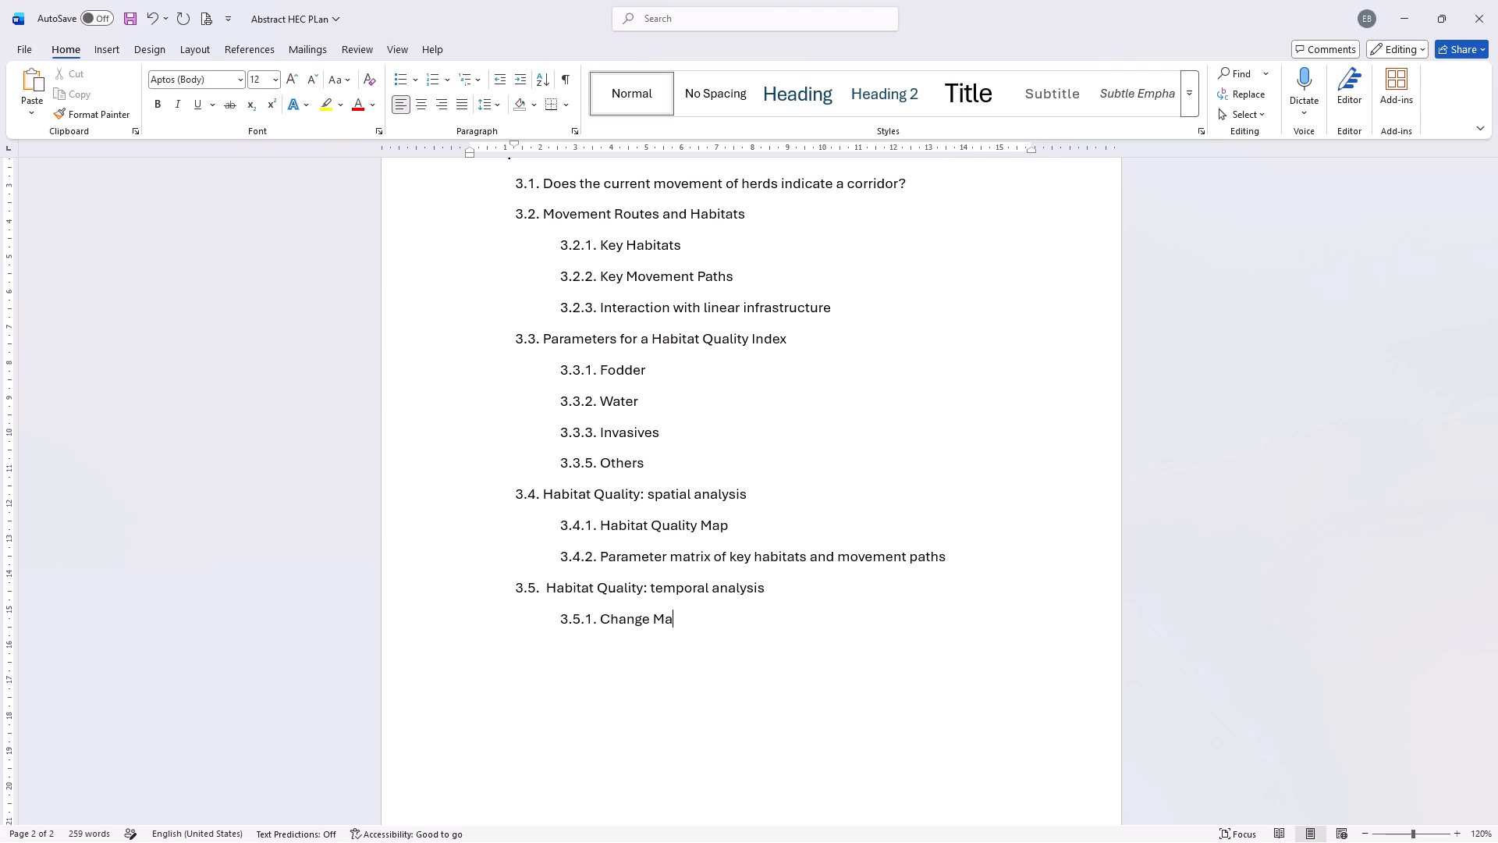
text(tric)
key(BackSpace)
key(x)
Insert "Grid-Based" before "Change Matrix" in sub-item 3.5.1.
key(Left)
key(Left)
key(Left)
key(Left)
key(Left)
key(Left)
key(Left)
key(Left)
key(Left)
key(Left)
key(Left)
key(Left)
key(Left)
text(Grid)
key(minus)
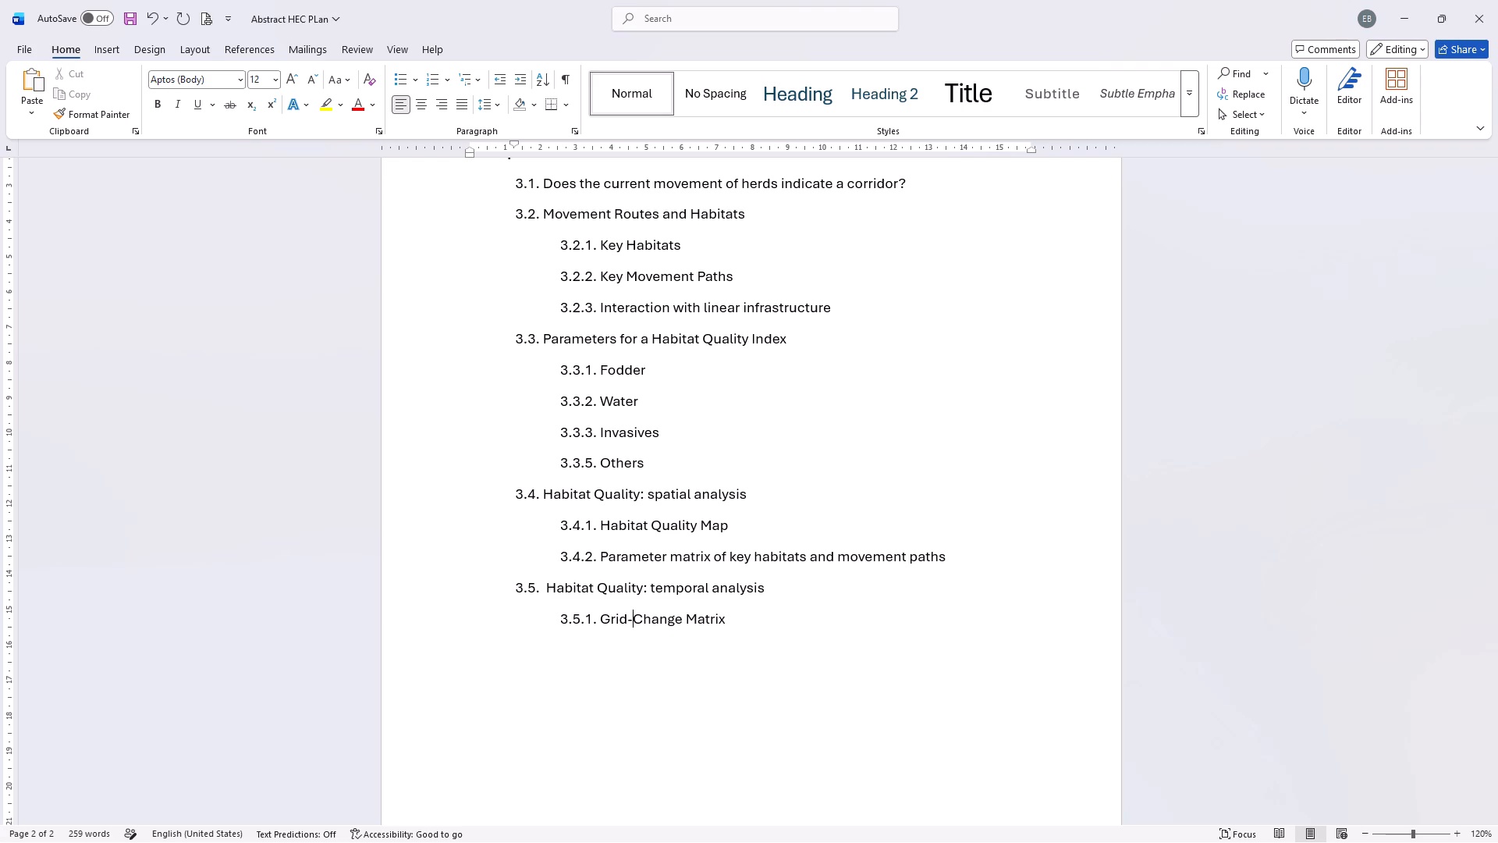
text(Based)
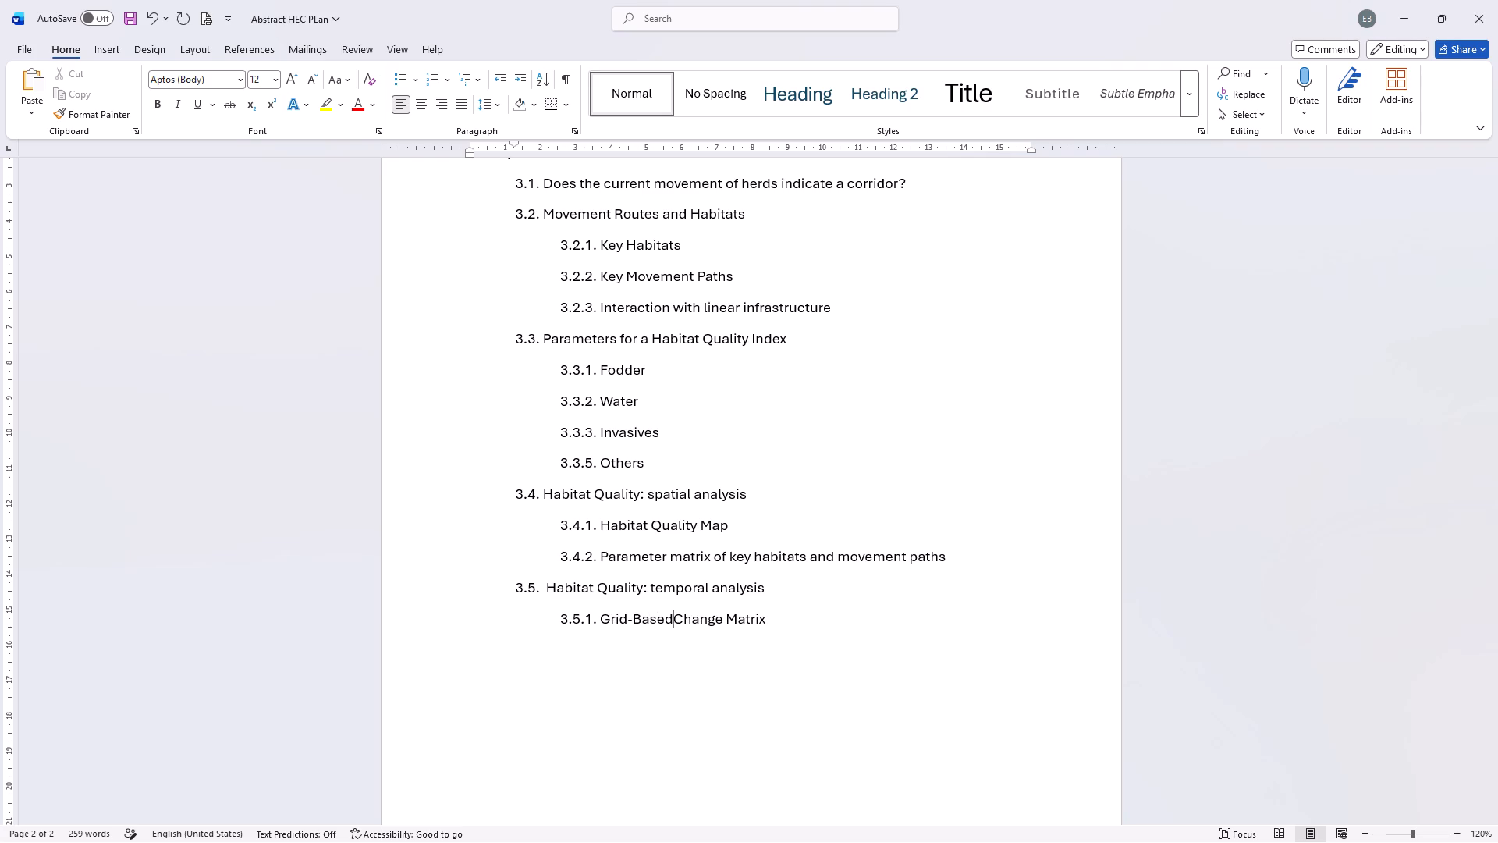
key(space)
Add an indented sub-item "3.5.2. Areas of habitat degradation" on a new line below 3.5.1.
click(790, 630)
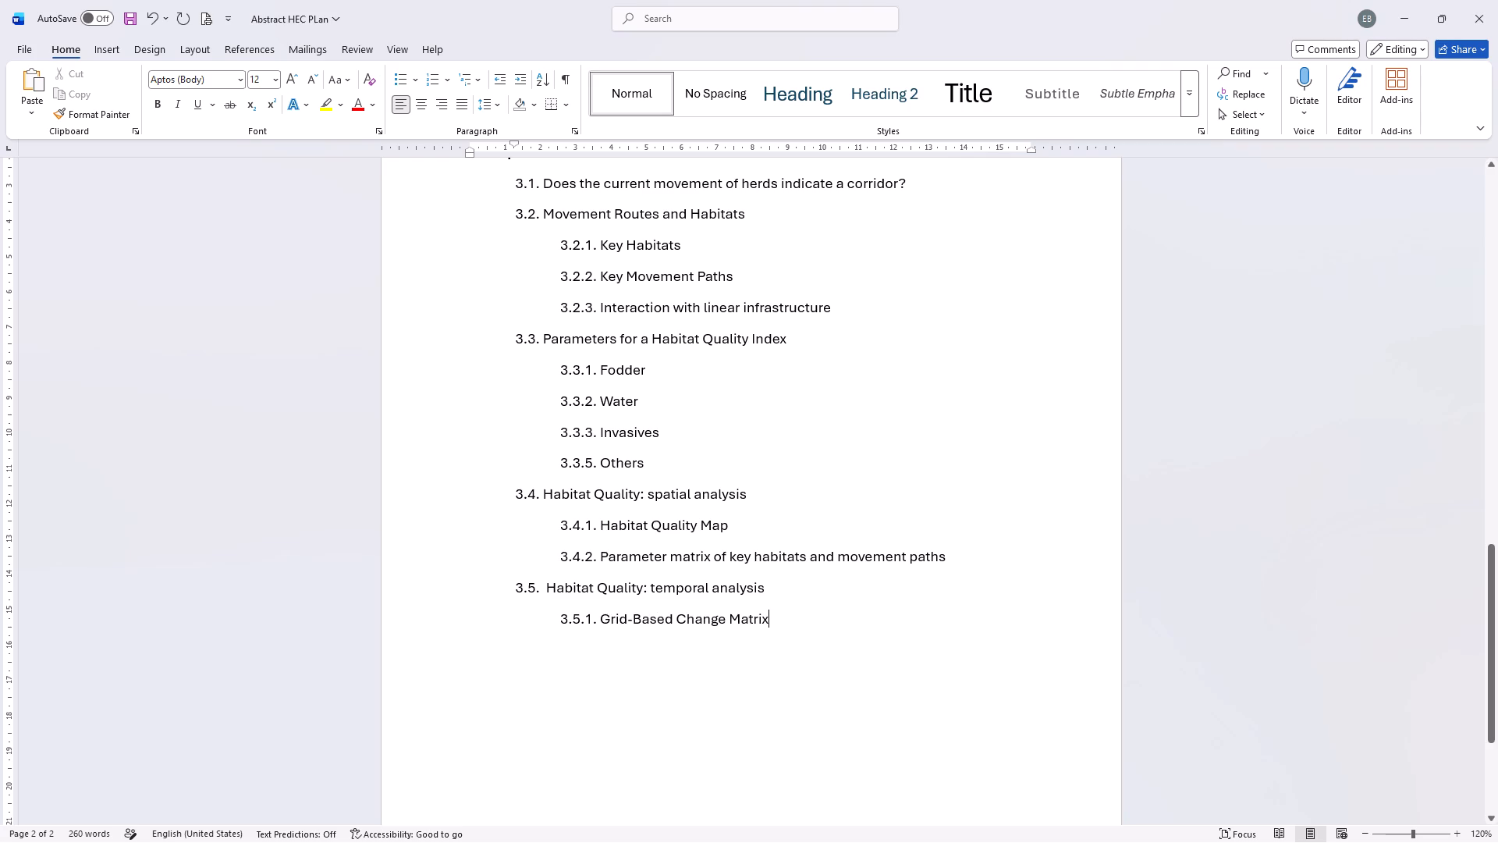
key(Return)
key(Tab)
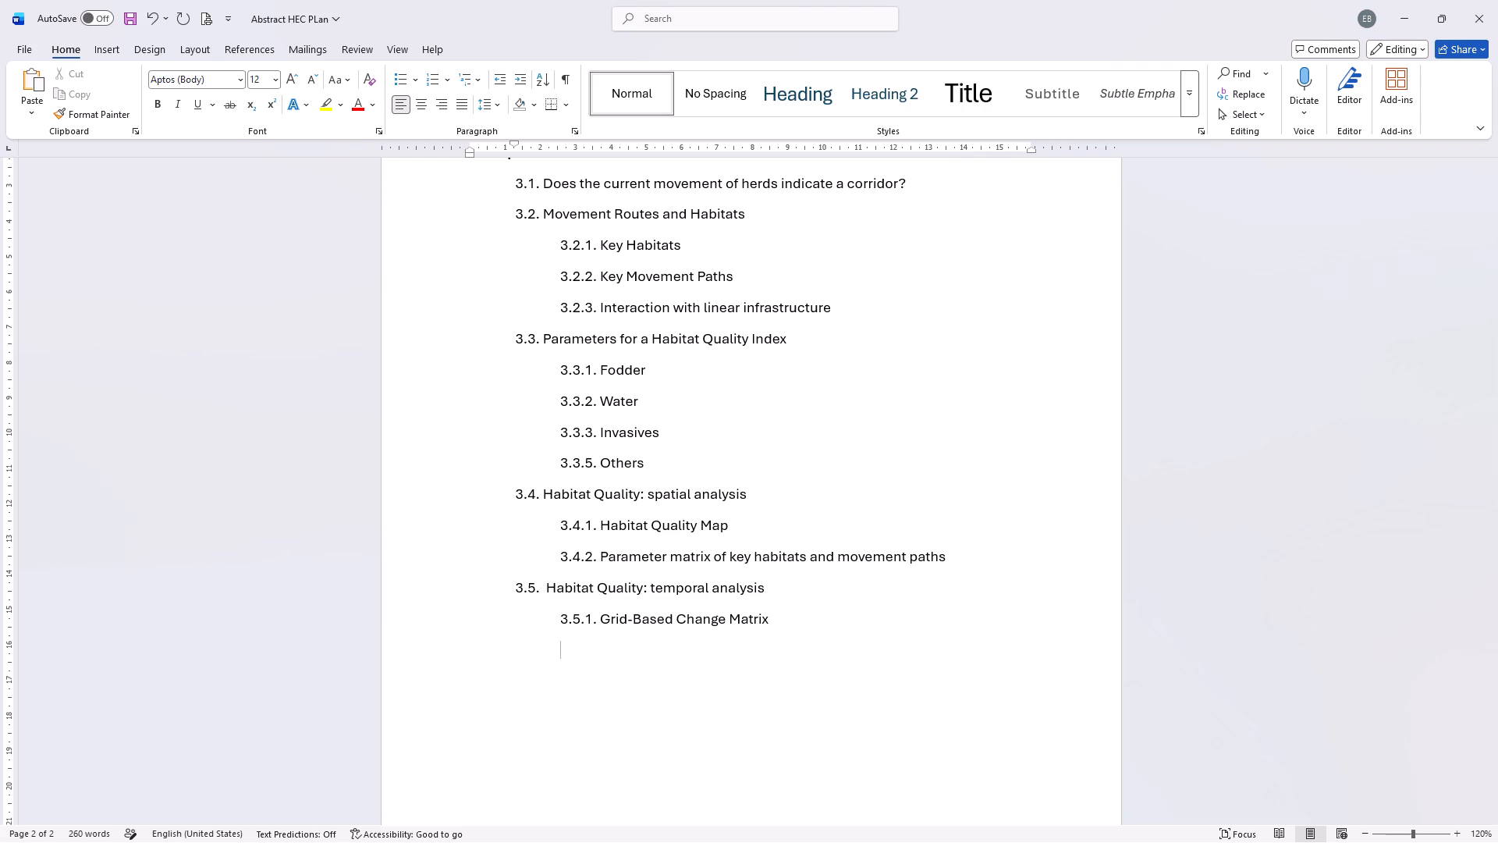
text(3.5.5)
key(BackSpace)
text(2.)
key(space)
text(Areas of)
key(space)
key(h)
text(abitat)
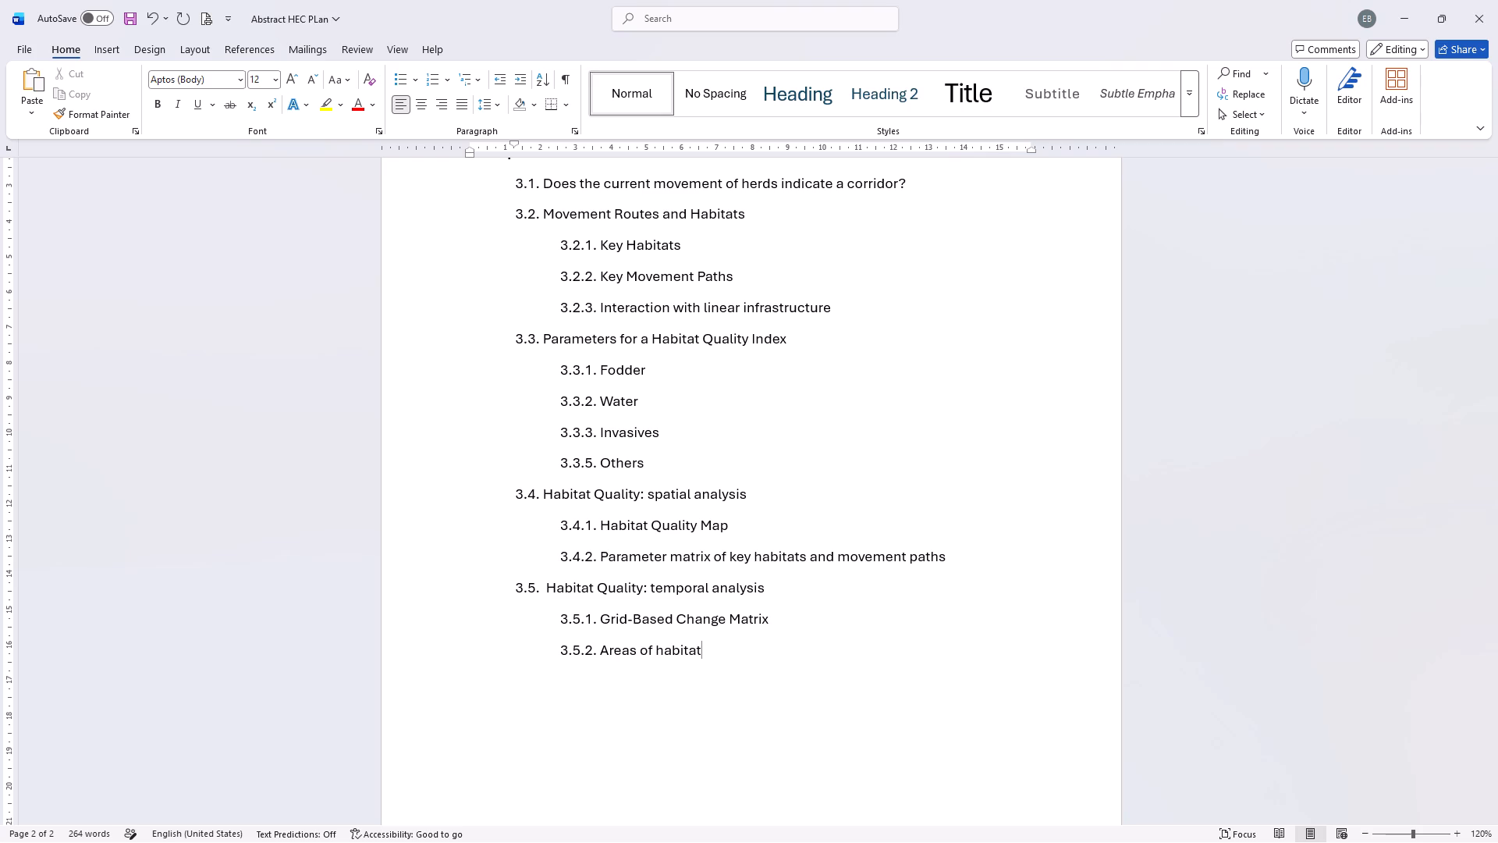
key(space)
text(degradation)
Extend sub-item 3.5.2 with ": spread, extent and causes" after "degradation".
text(: spe)
key(BackSpace)
text(read)
text(, ca)
text(uses adn)
key(BackSpace)
key(BackSpace)
text(nd)
key(space)
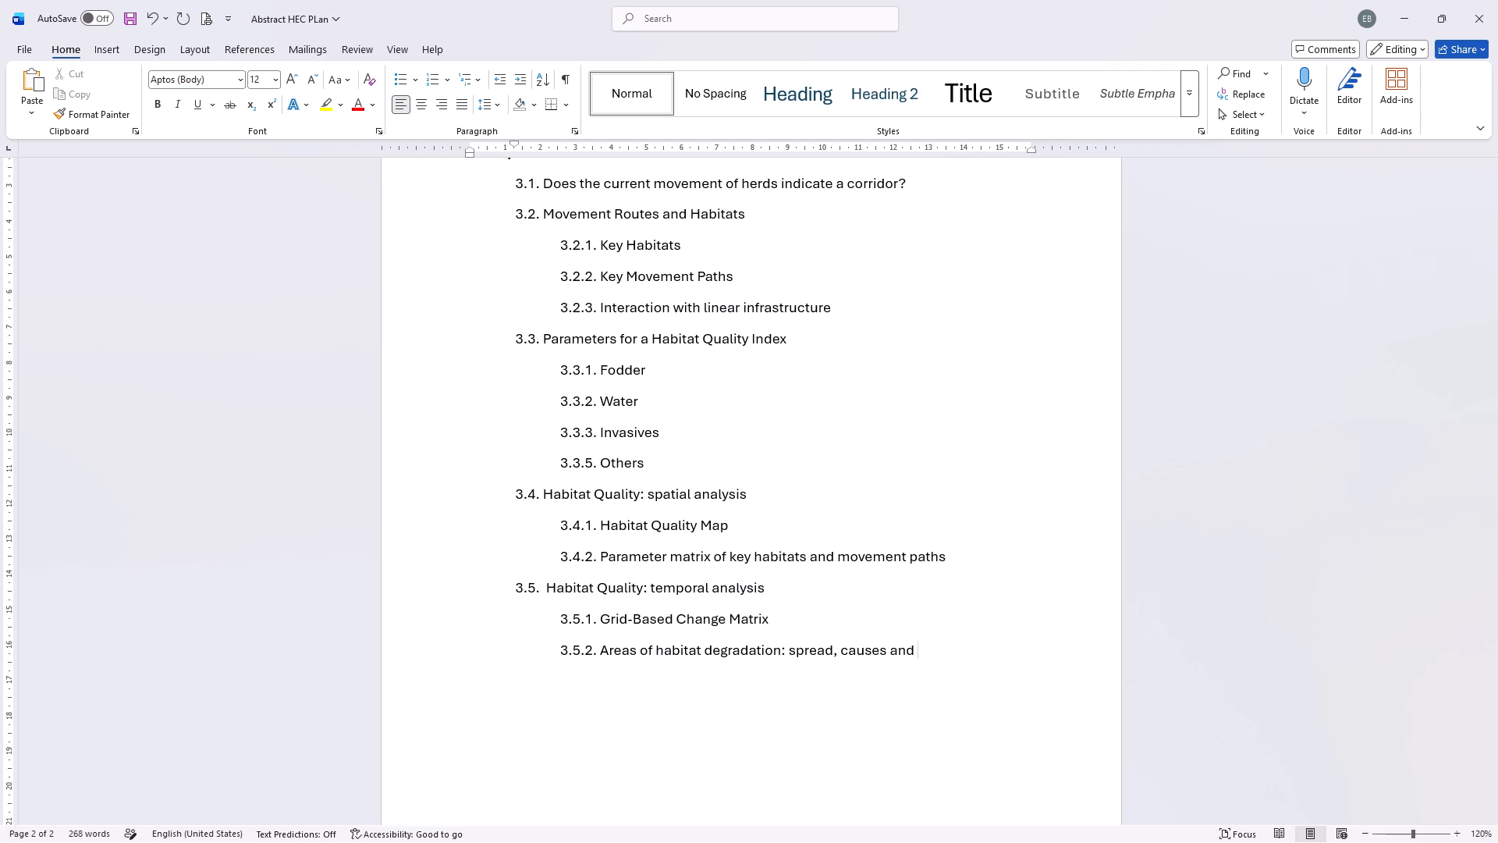
key(BackSpace)
key(BackSpace)
key(BackSpace)
key(BackSpace)
key(BackSpace)
key(BackSpace)
key(BackSpace)
key(BackSpace)
key(BackSpace)
key(BackSpace)
key(BackSpace)
key(e)
key(x)
text(tent and ca)
text(uses)
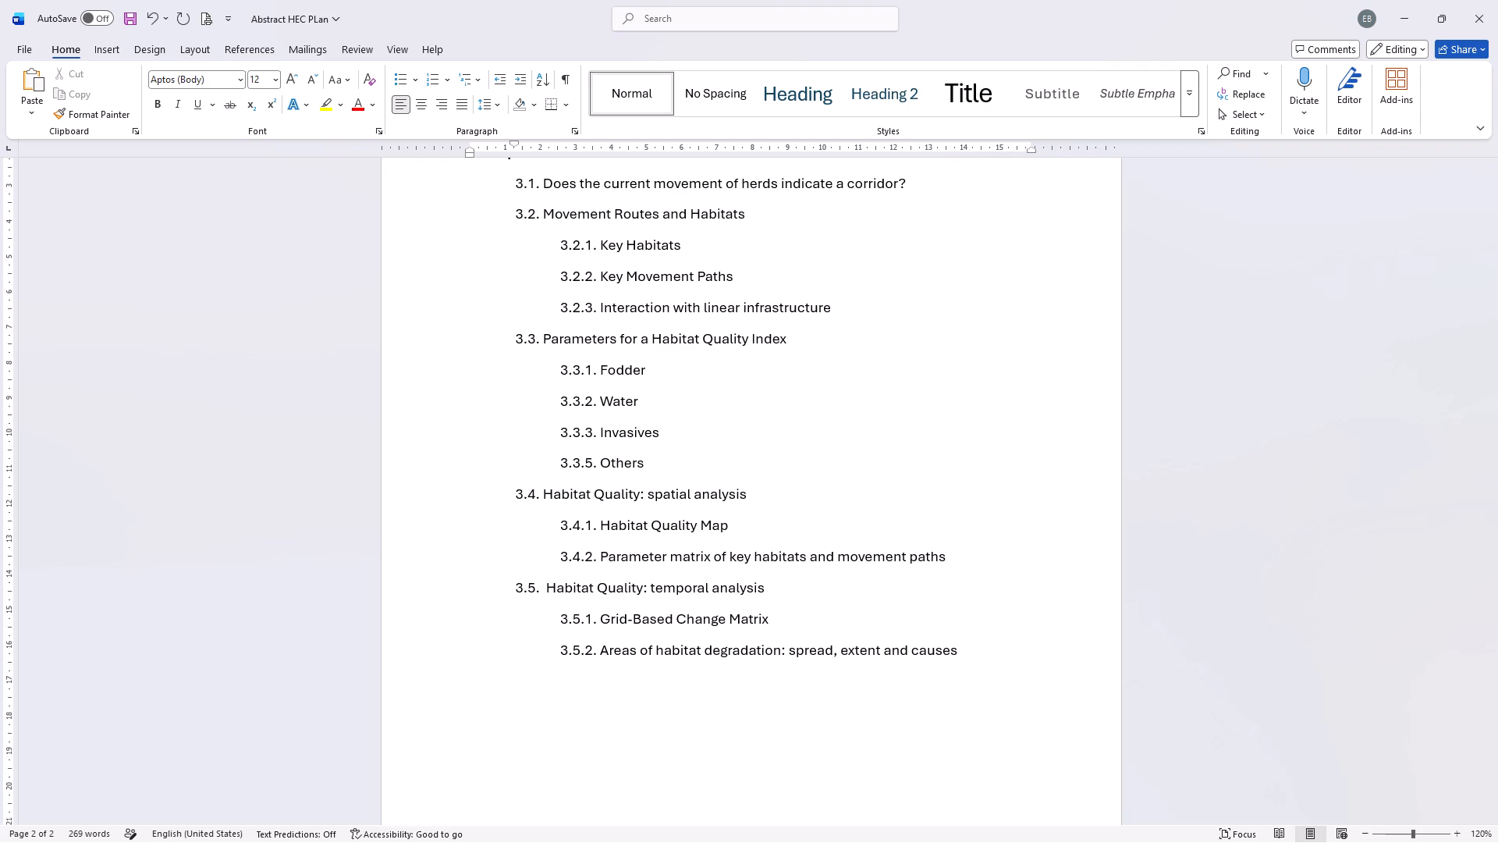
Add an indented sub-item "3.5.3. Areas of habitat improvement" on a new line below 3.5.2.
key(Return)
key(Tab)
text(3.5.)
text(3. Areas of)
key(space)
text(habitat imn)
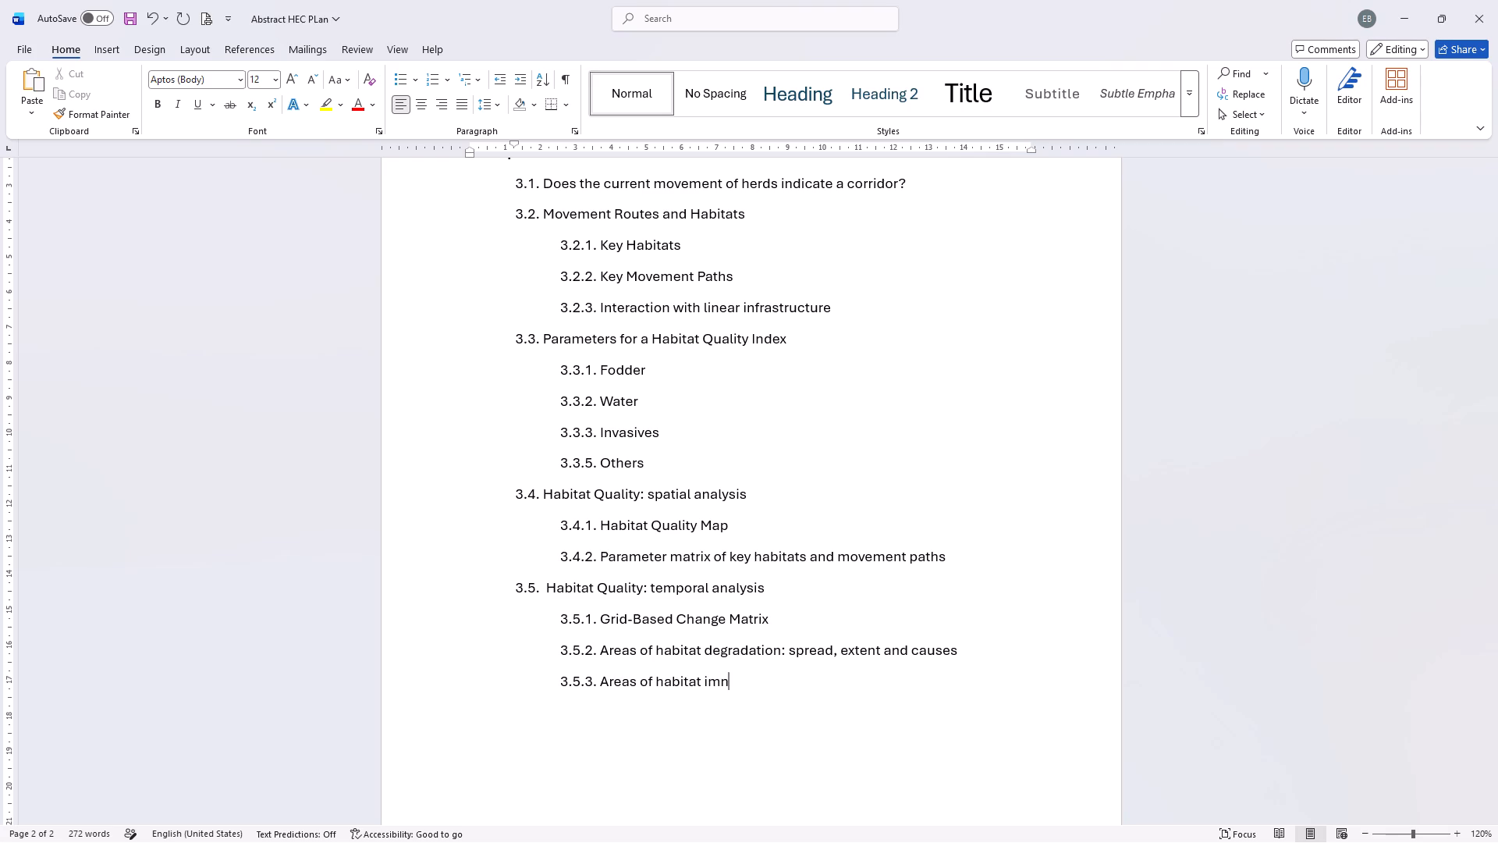
key(BackSpace)
text(provement)
Extend sub-item 3.5.3 with ": spread, extent causes" after "improvement".
text(:)
key(space)
key(s)
text(pread)
text(,)
key(space)
text(extent)
key(space)
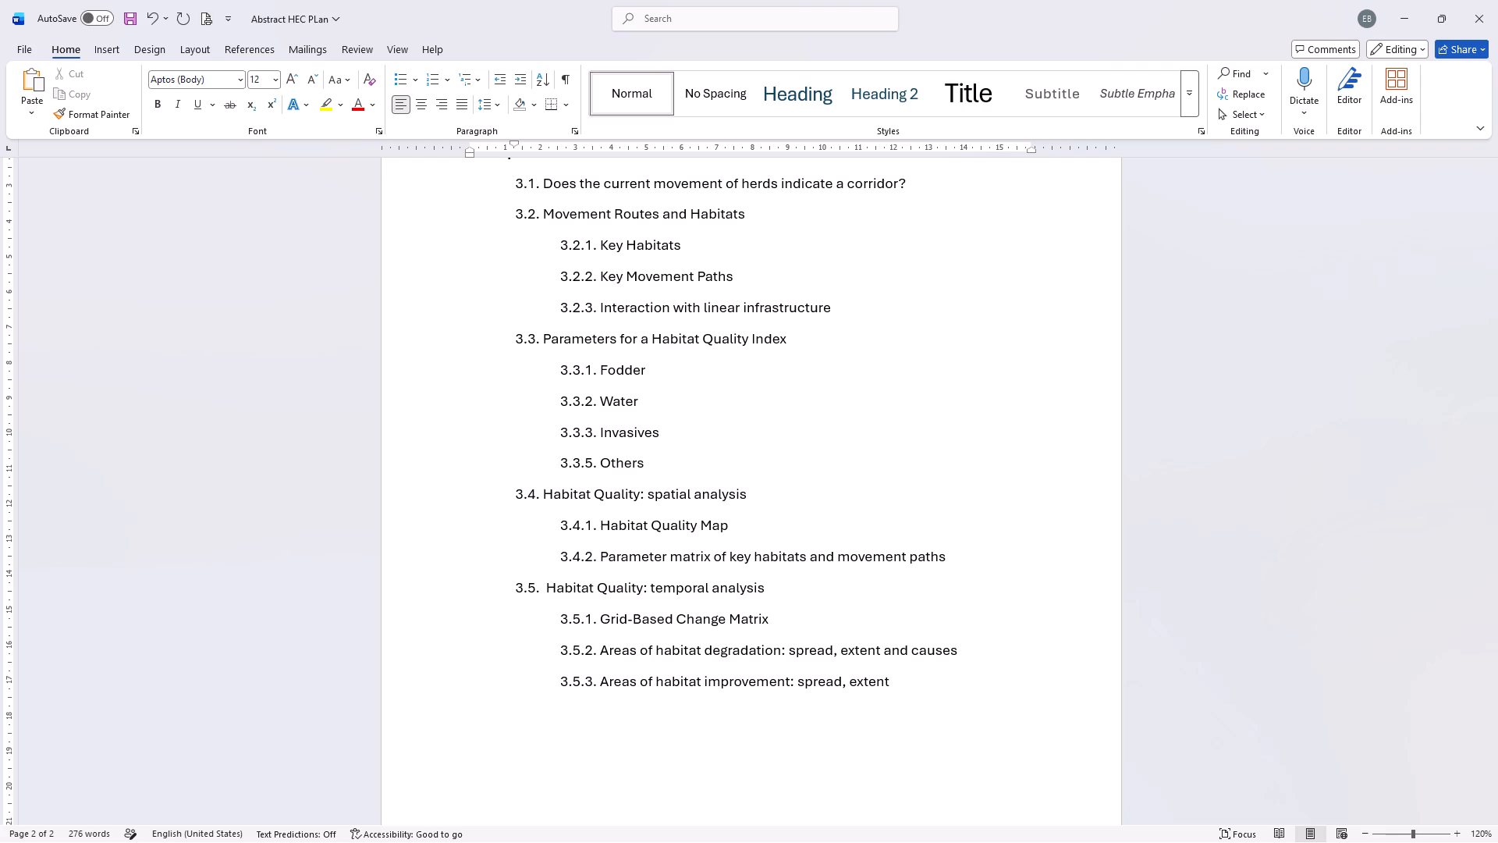
text(causes)
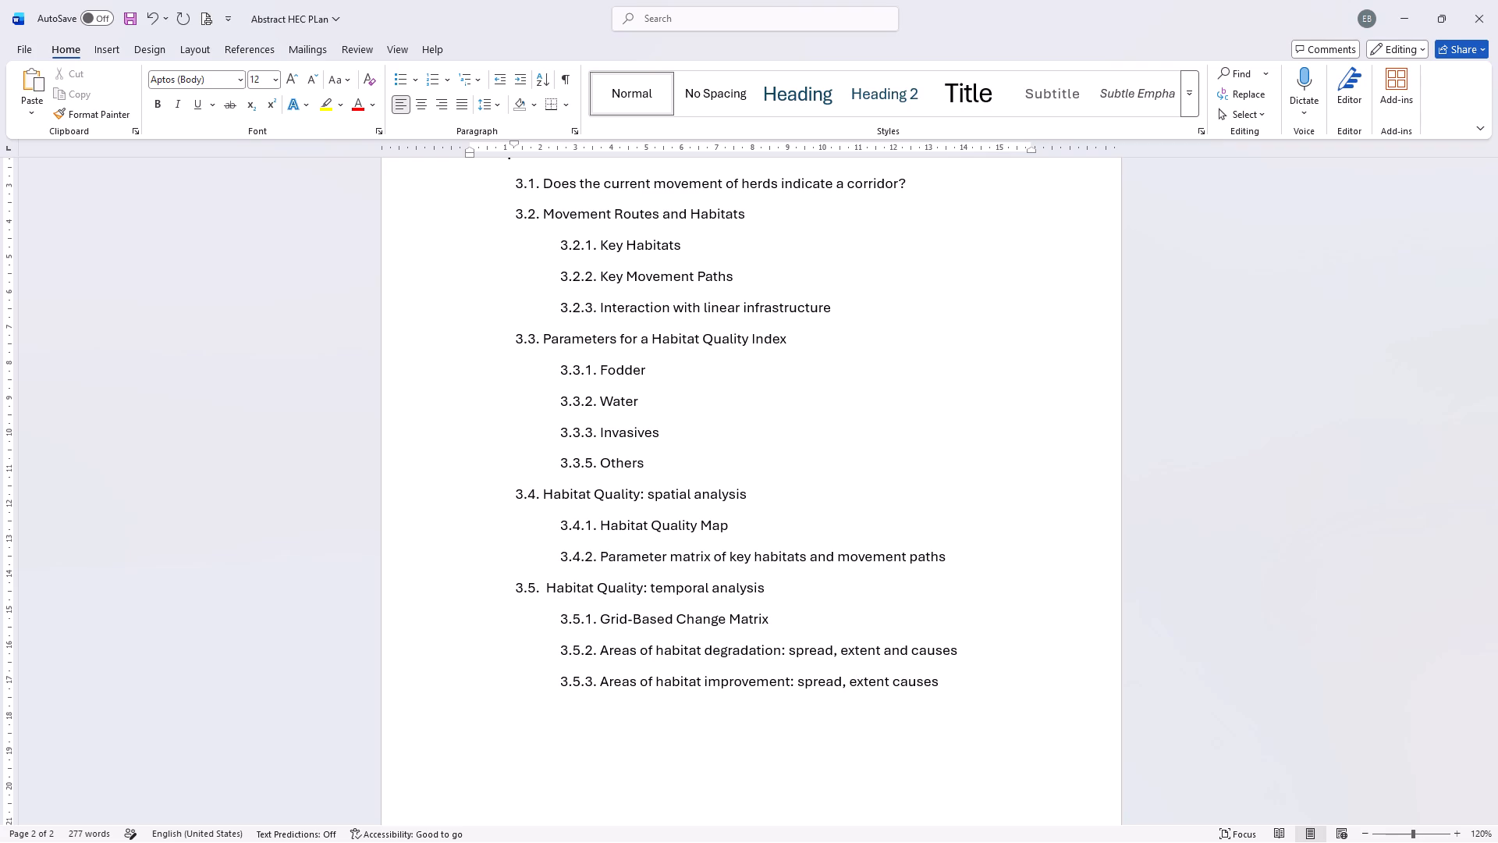
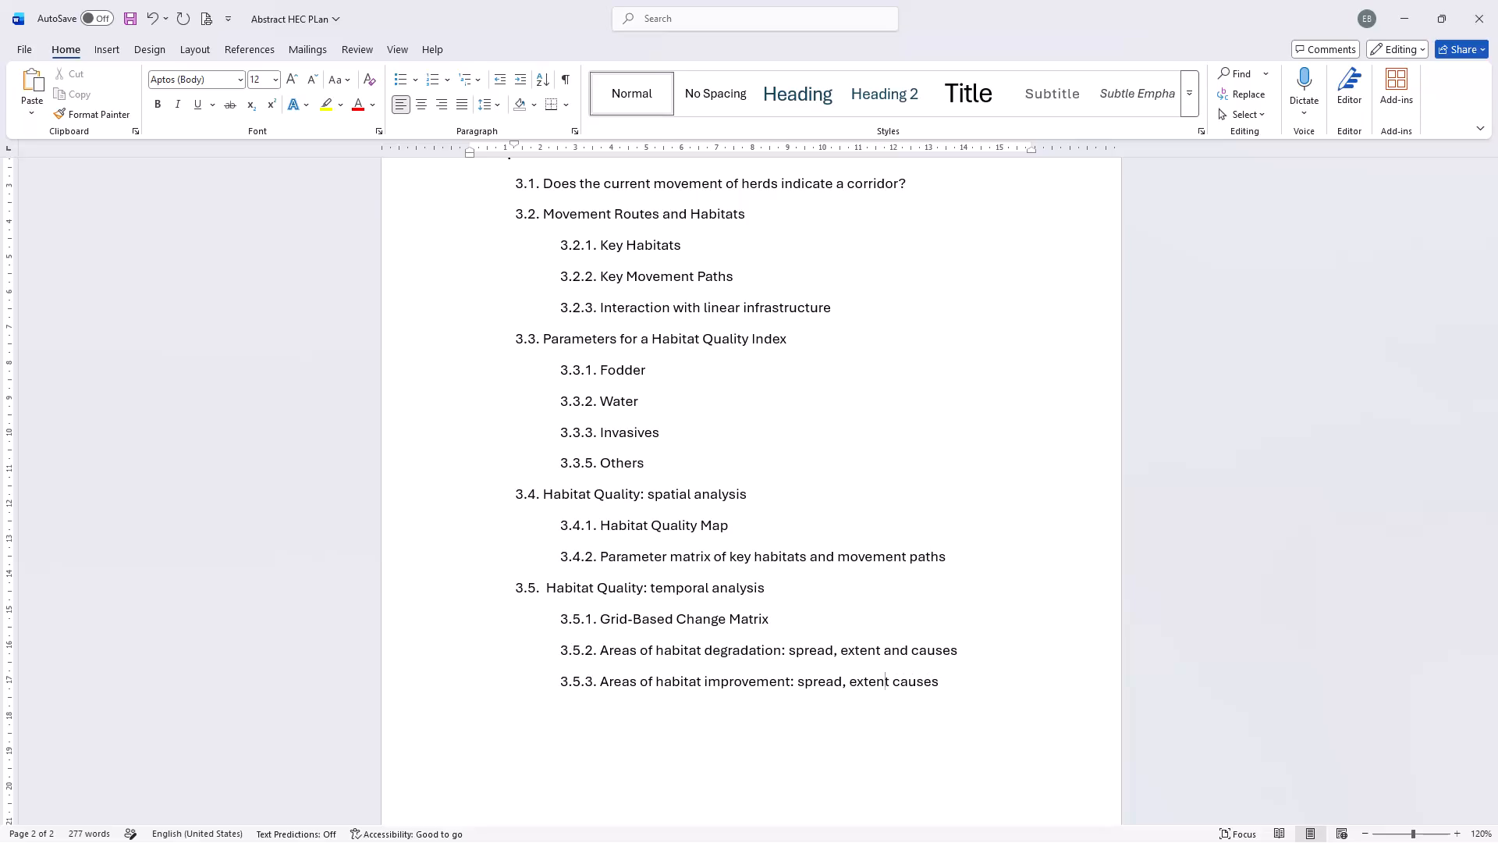
Insert "and" between "extent" and "causes" in sub-item 3.5.3.
key(Right)
key(Right)
text(and)
key(space)
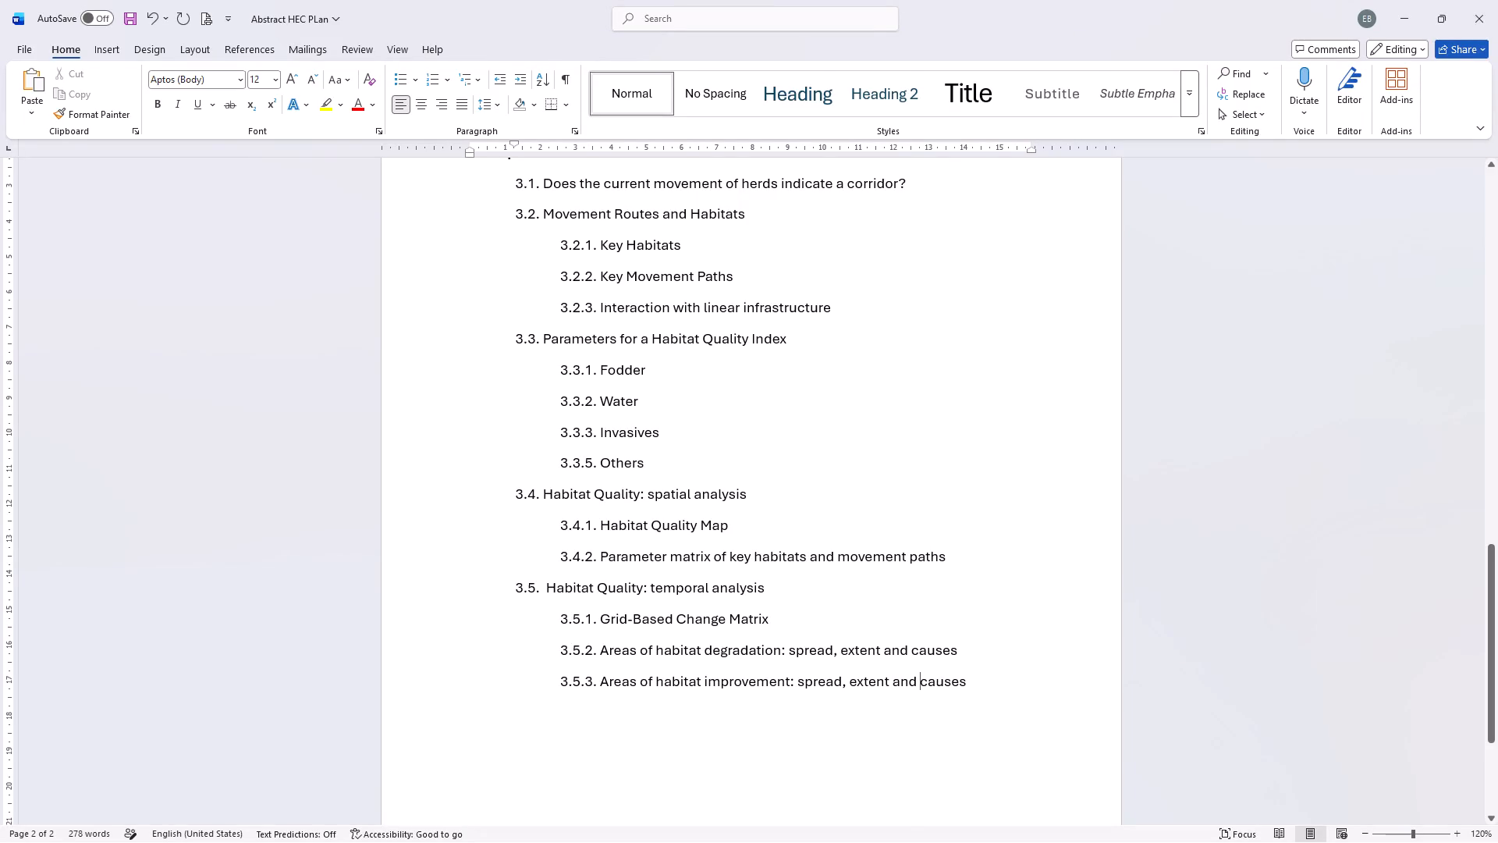
click(1014, 698)
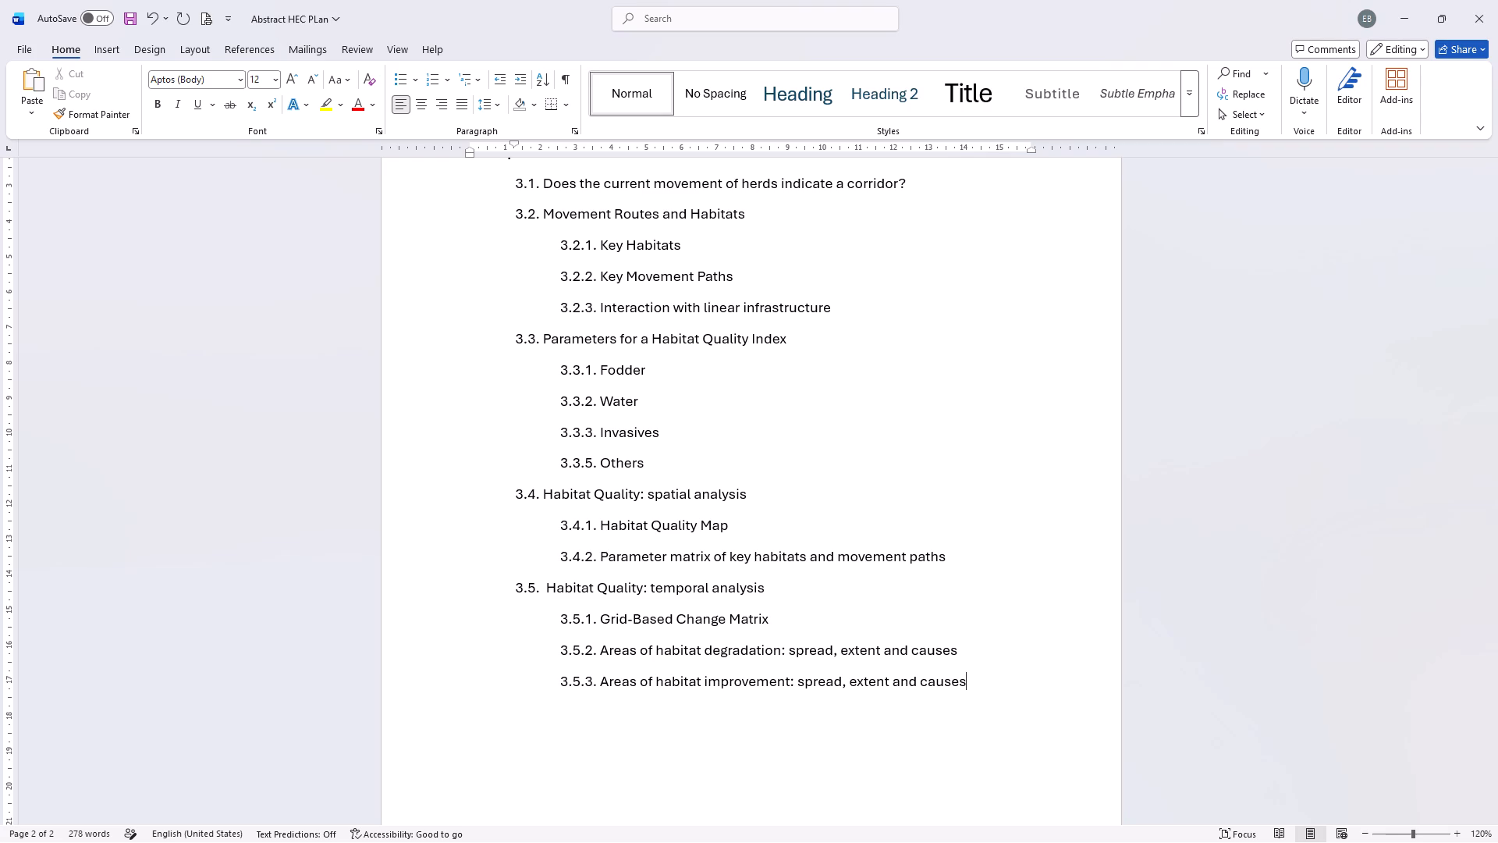
Review the outline's earlier sections 1 to 3 before continuing below sub-item 3.5.3.
scroll(1008, 702, up, 2)
scroll(1008, 702, down, 1)
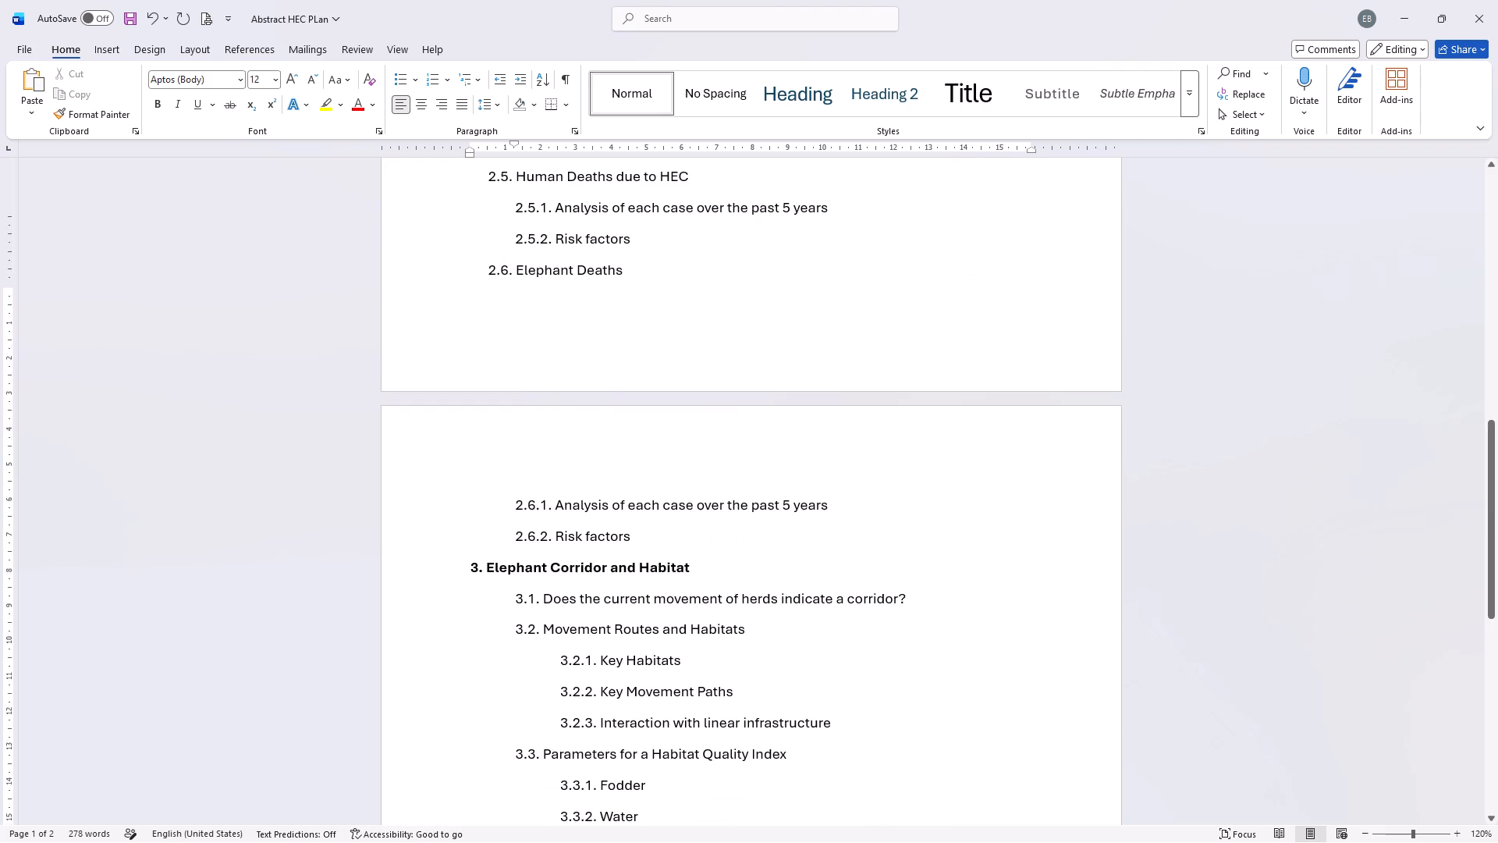
scroll(1008, 702, down, 1)
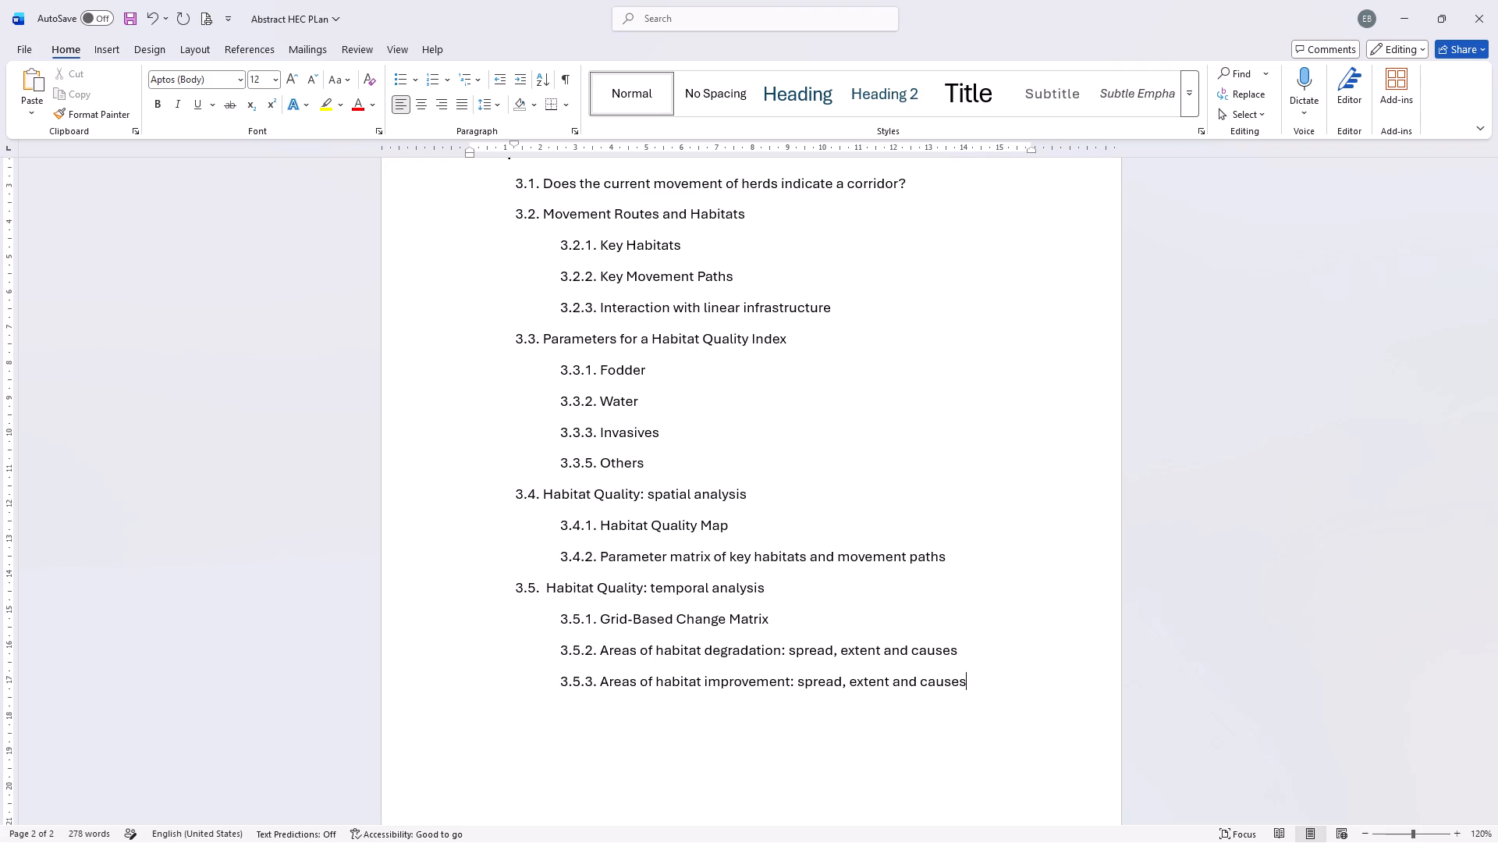
scroll(951, 617, up, 3)
scroll(951, 617, down, 2)
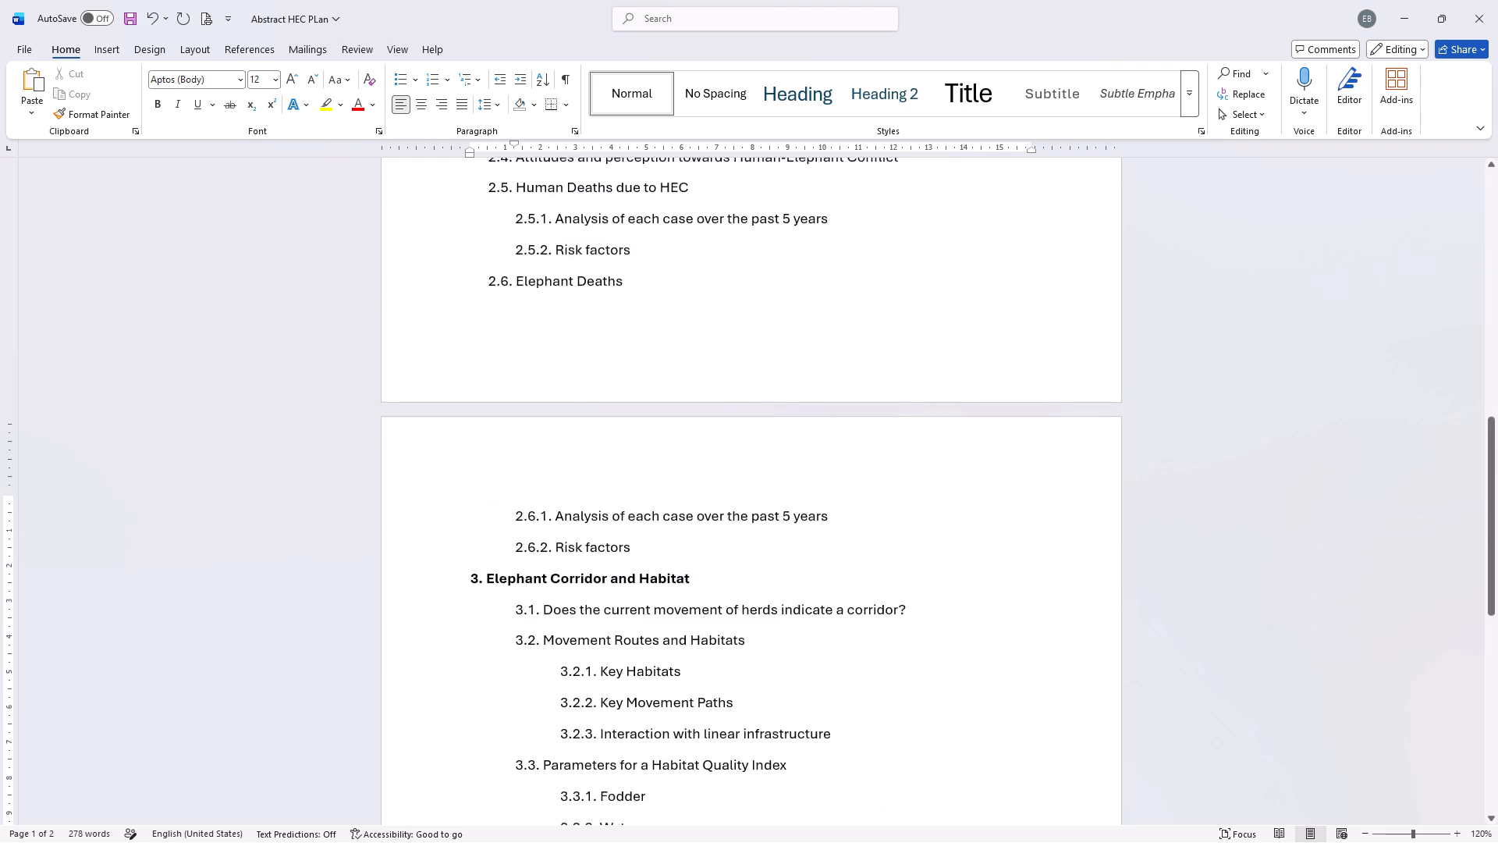
scroll(951, 617, down, 1)
scroll(951, 617, up, 5)
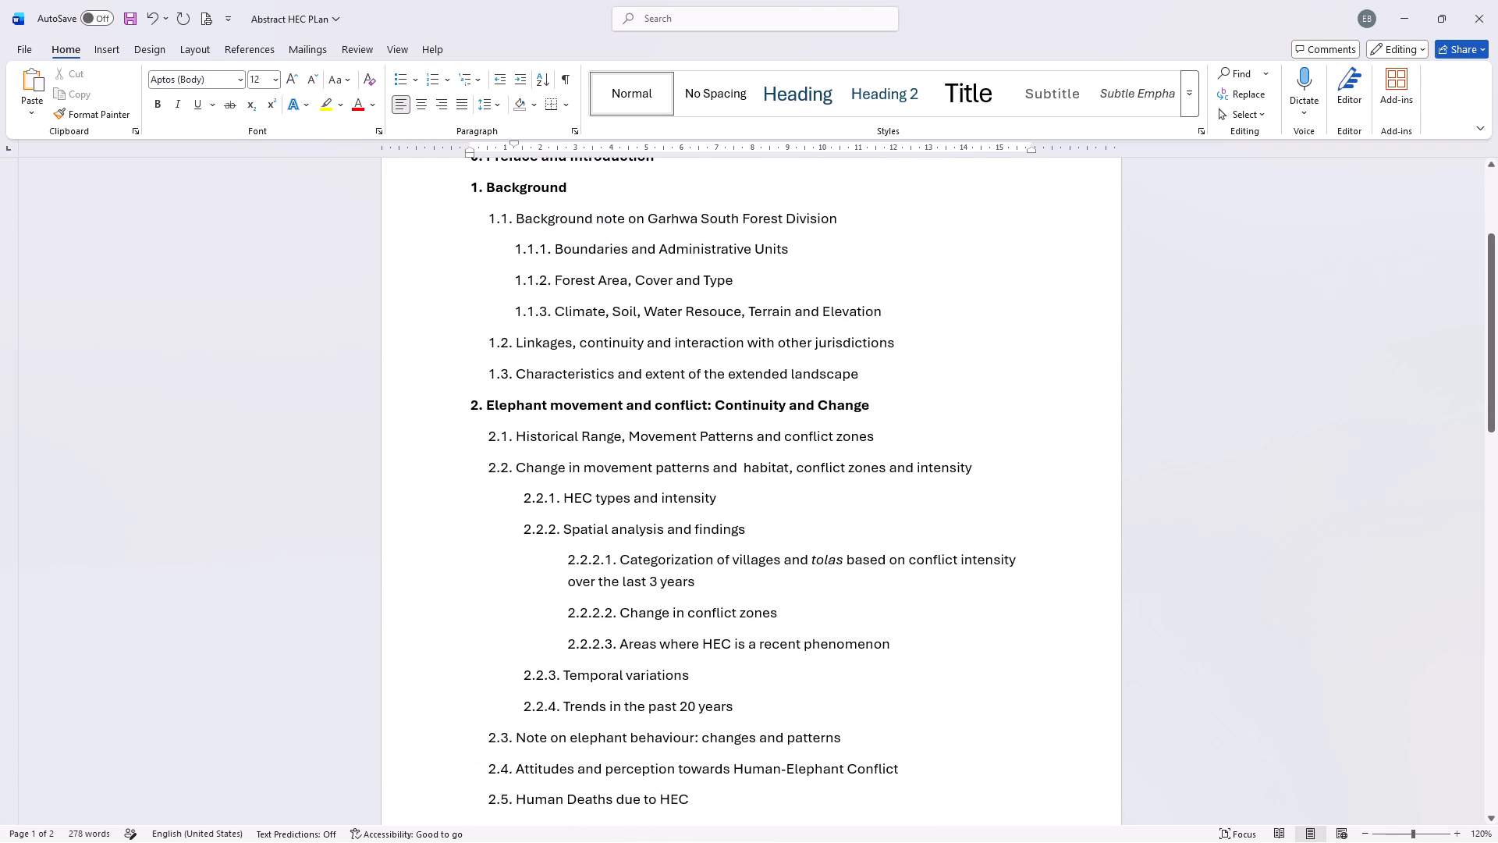
scroll(951, 617, down, 5)
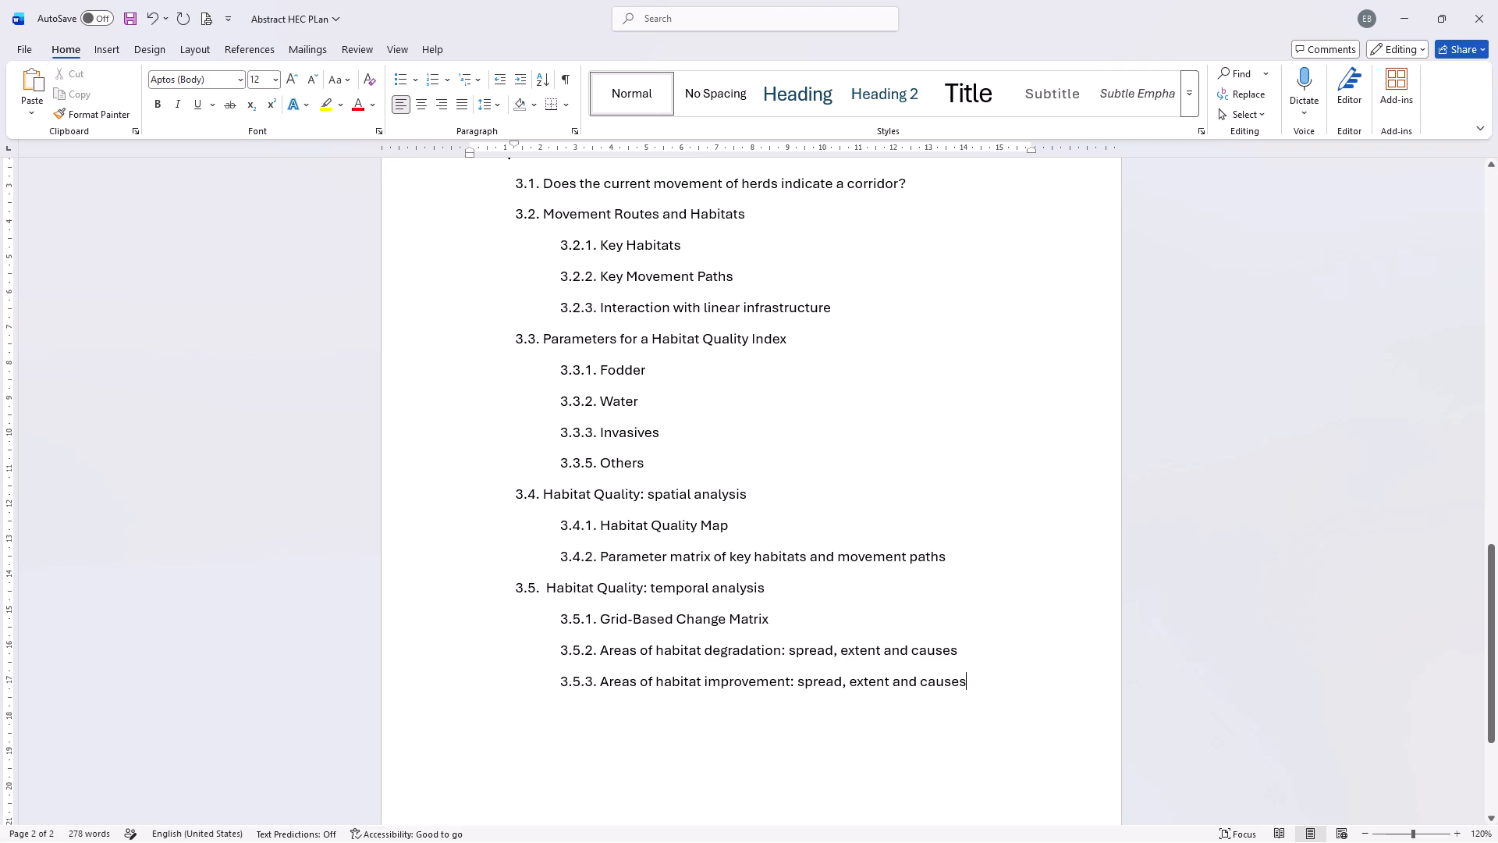
Add an unindented heading "4. Current Institutional Mechanisms" on a new line below sub-item 3.5.3.
key(Return)
key(BackSpace)
scroll(989, 699, up, 2)
scroll(989, 699, down, 2)
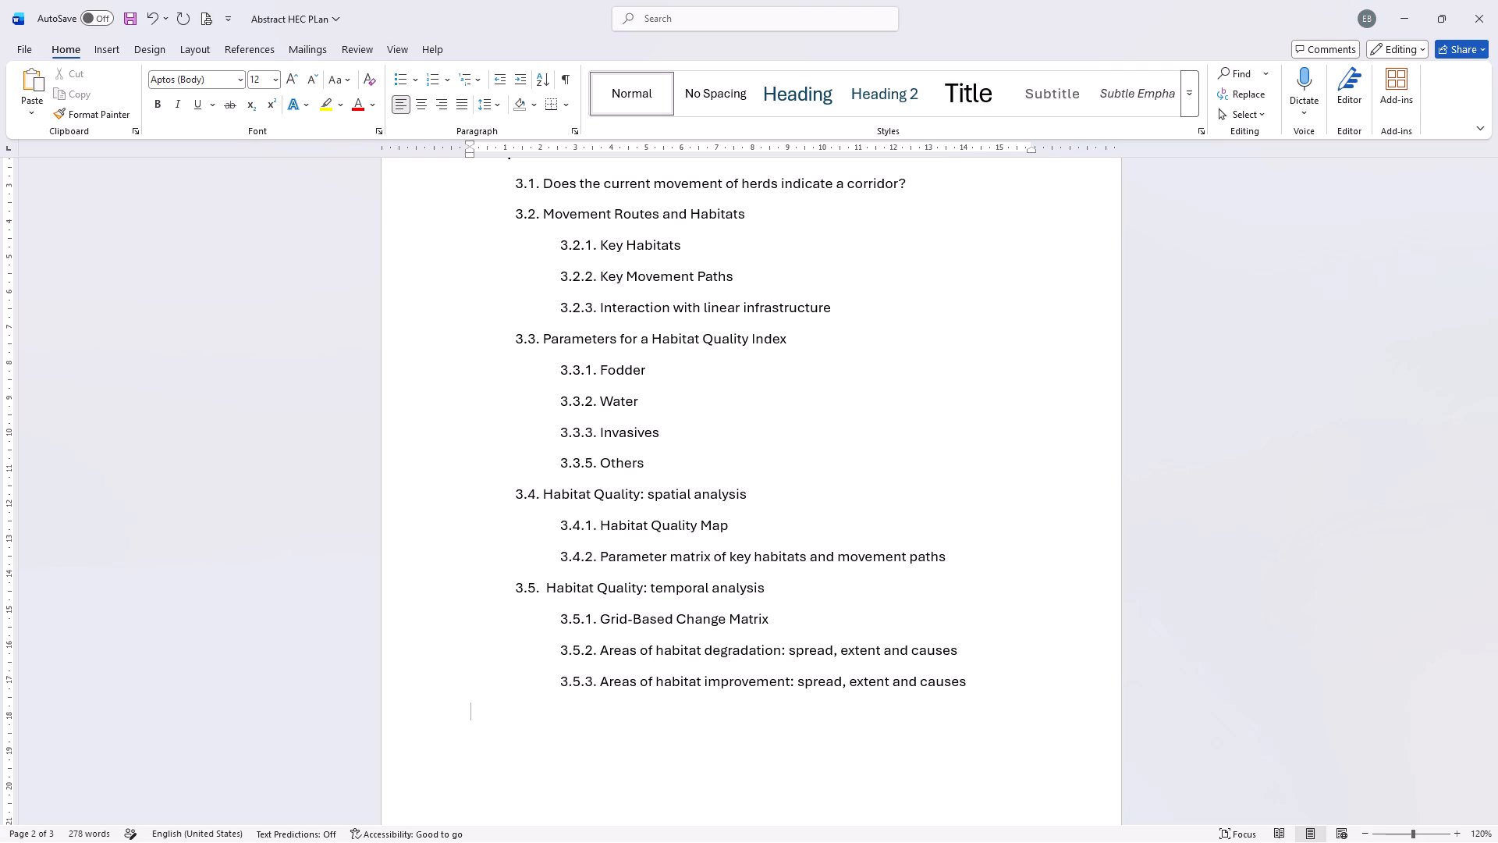
text(4.)
key(space)
scroll(989, 699, up, 1)
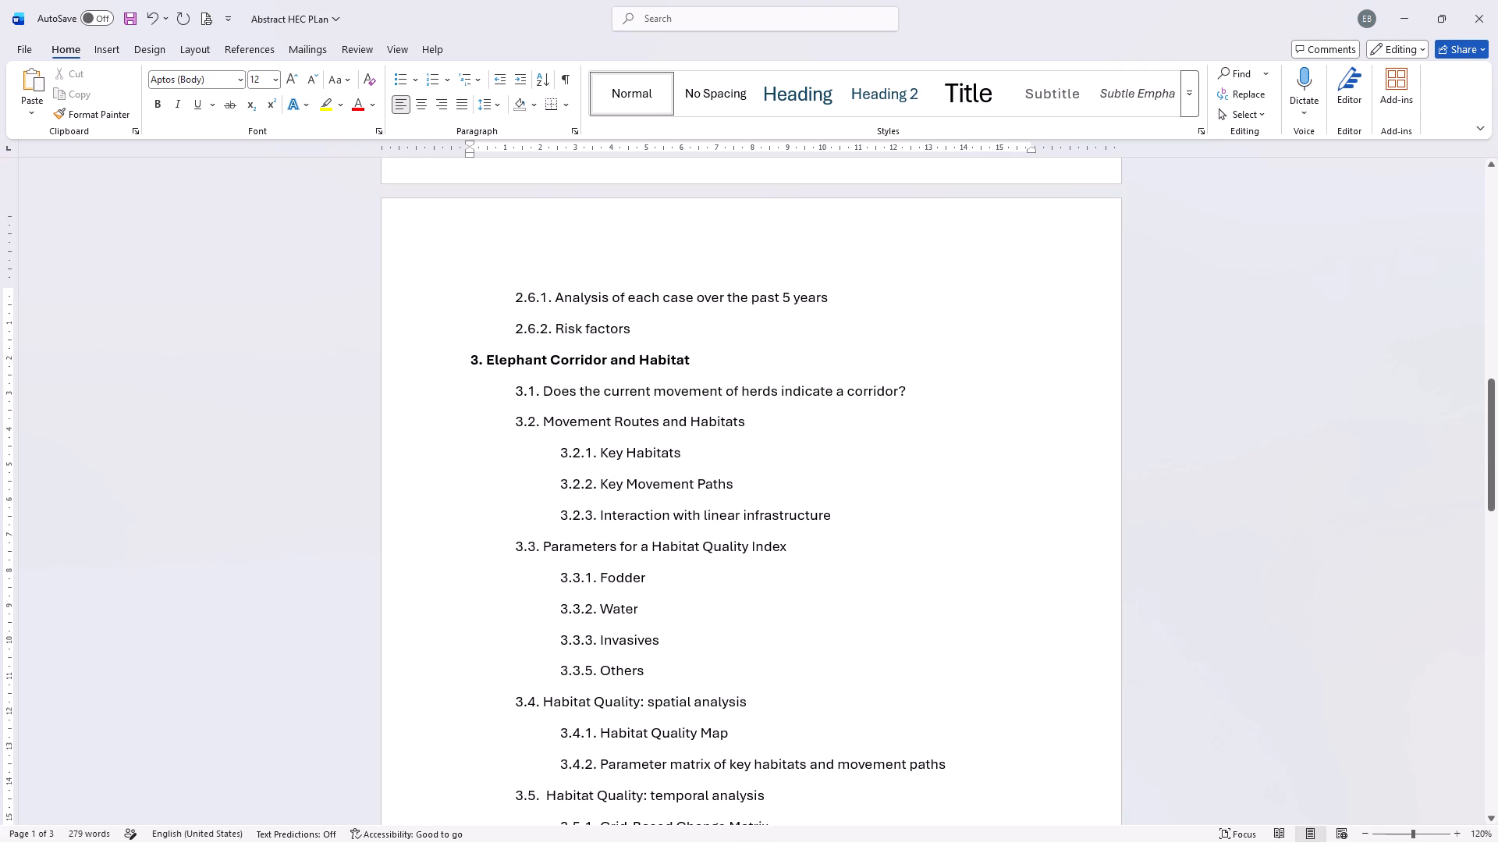
scroll(989, 699, up, 1)
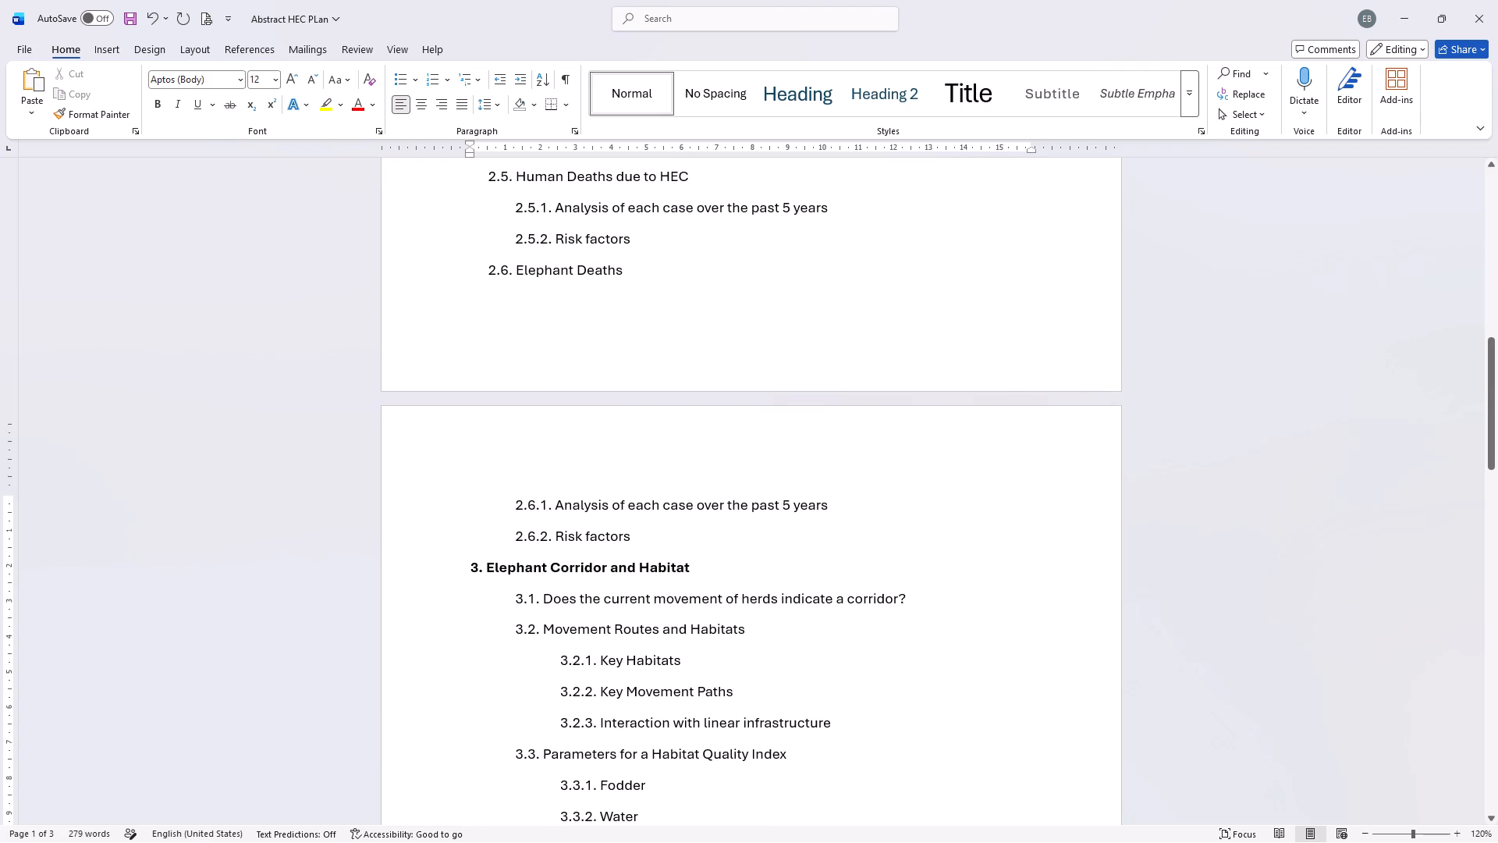
scroll(976, 724, down, 2)
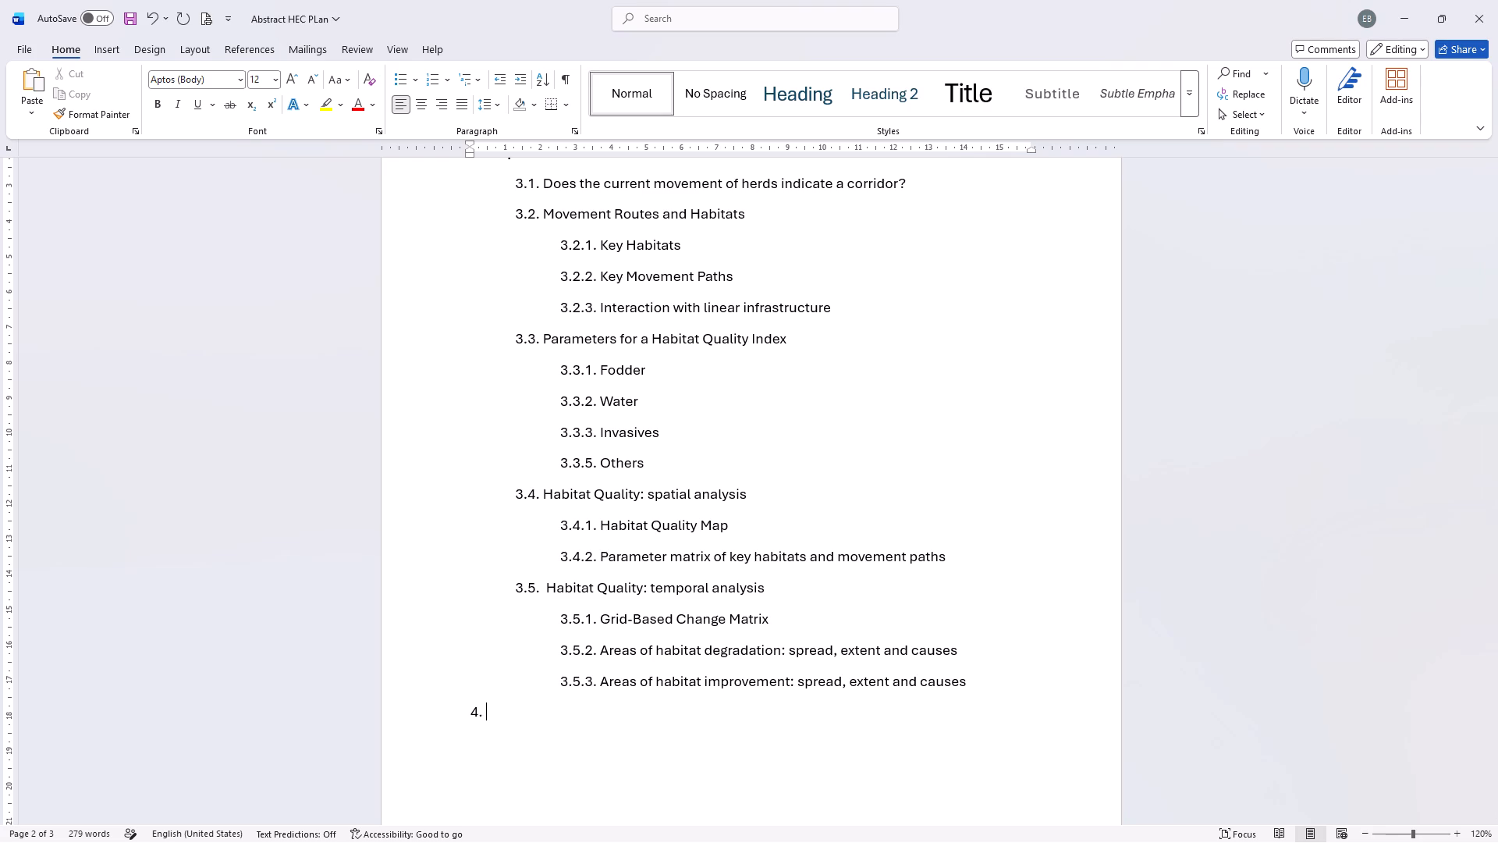
text(Curre)
text(nt OIn)
key(BackSpace)
key(BackSpace)
key(backslash)
key(BackSpace)
key(BackSpace)
text(Institutional Mechanic\s)
key(BackSpace)
key(BackSpace)
key(BackSpace)
text(smal)
key(BackSpace)
key(BackSpace)
key(s)
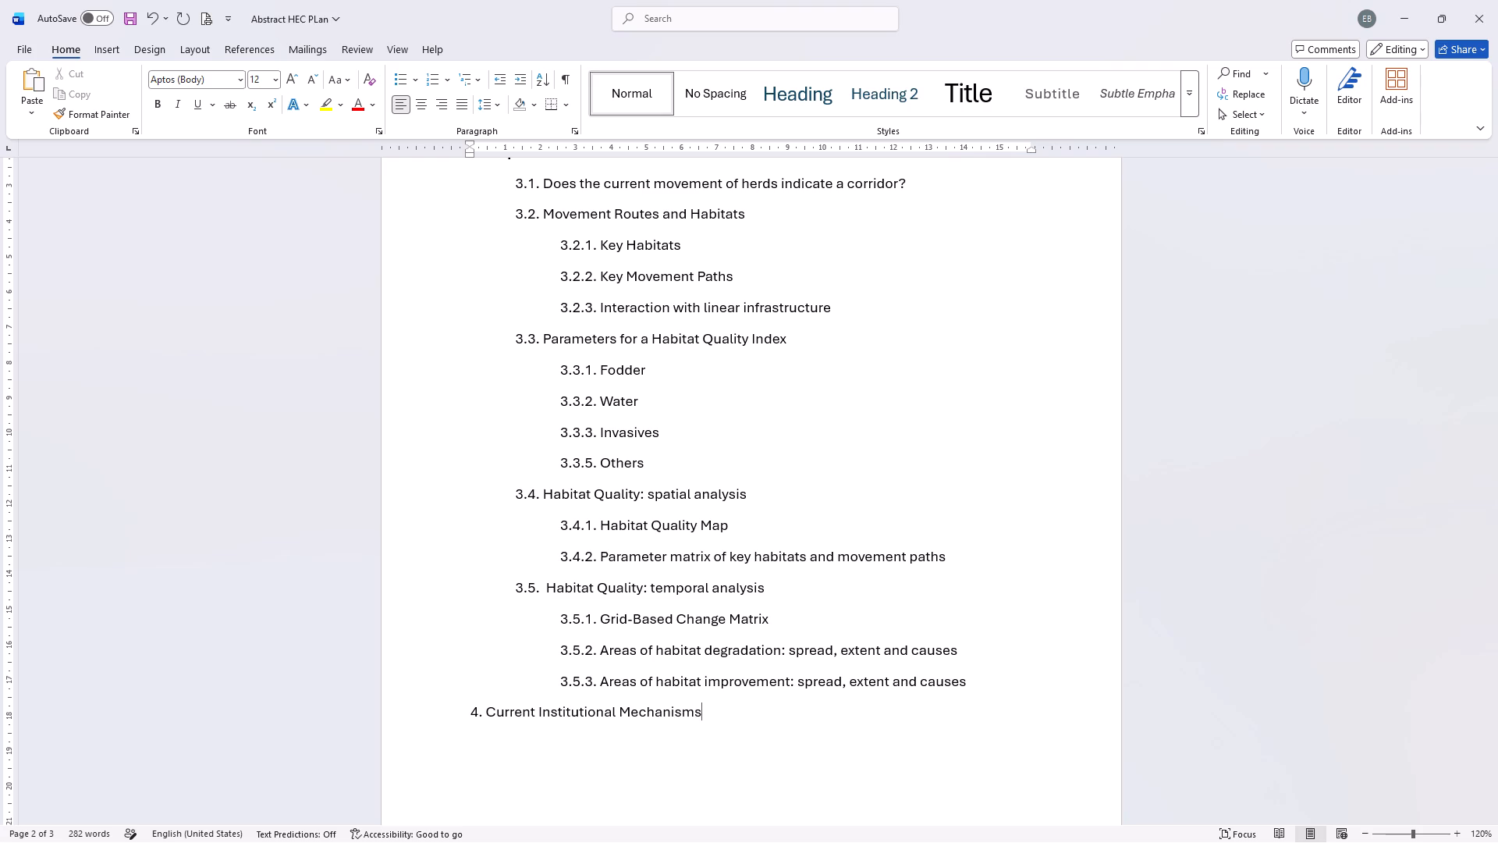
Extend heading 4 with "and Approaches towards HEC mitigation" after "Mechanisms".
key(space)
text(and A)
text(pproaches t)
key(BackSpace)
key(BackSpace)
key(BackSpace)
key(BackSpace)
key(BackSpace)
key(BackSpace)
key(BackSpace)
key(BackSpace)
key(BackSpace)
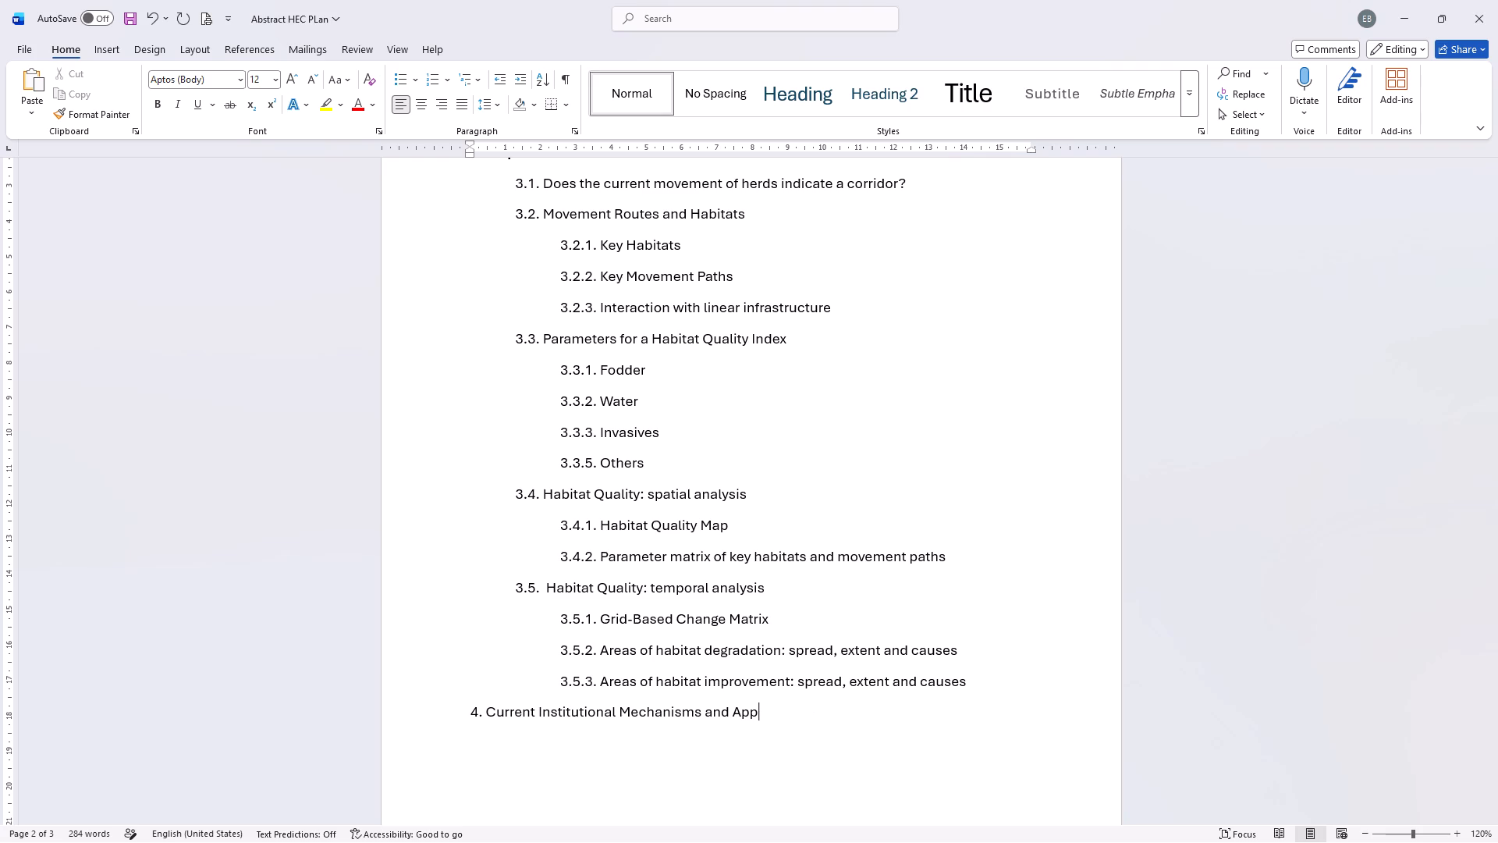
text(ro)
text(aches towards HEC mitigatiop)
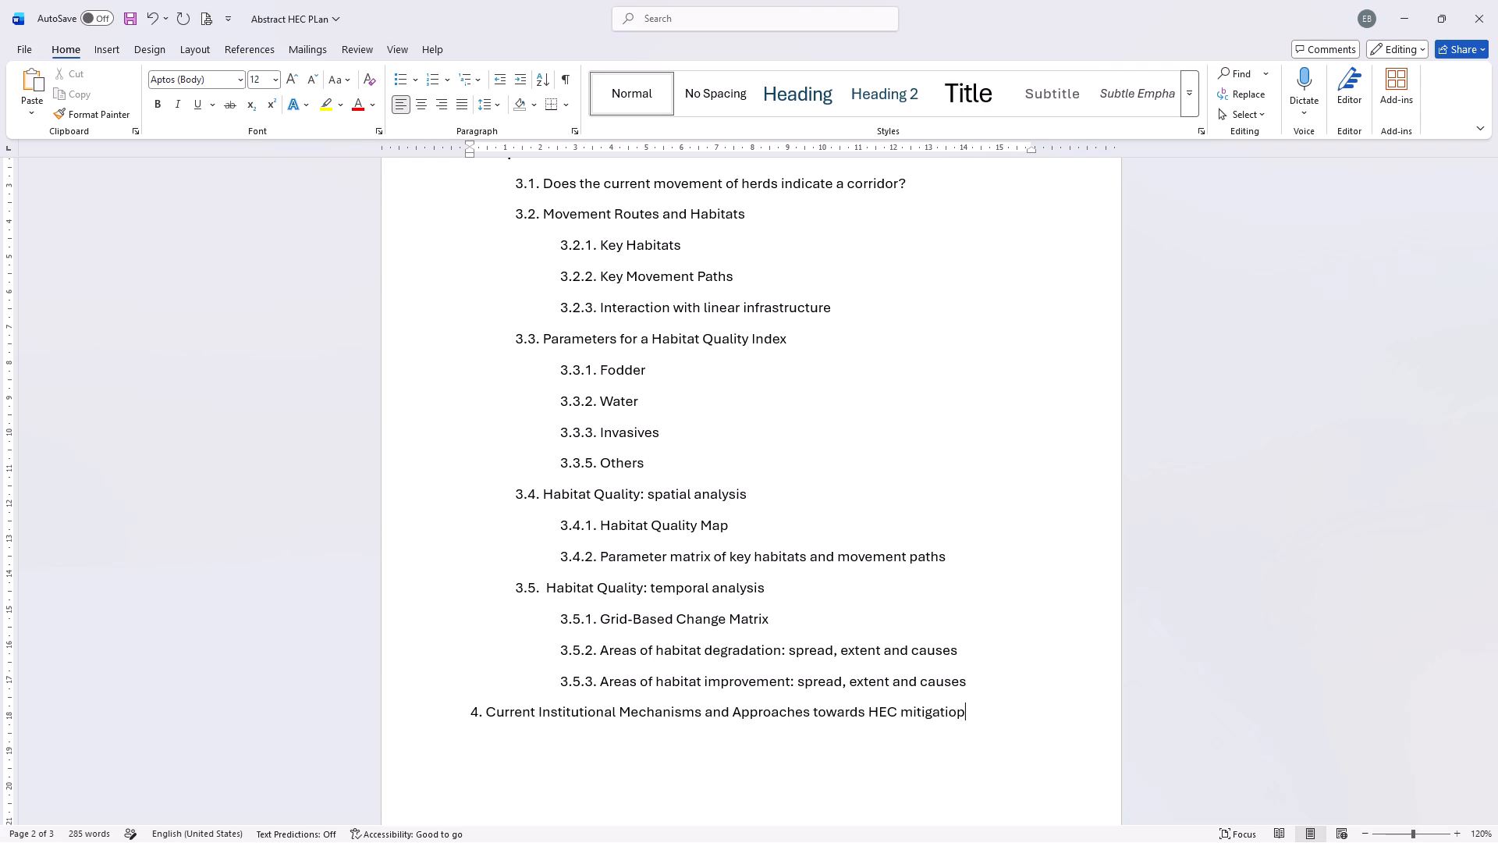
key(Delete)
key(BackSpace)
key(BackSpace)
text(on)
key(shift+Return)
text("\)
key(BackSpace)
key(BackSpace)
key(BackSpace)
Start an indented sub-item numbered "4.1." on a new line below heading 4.
key(Return)
key(Tab)
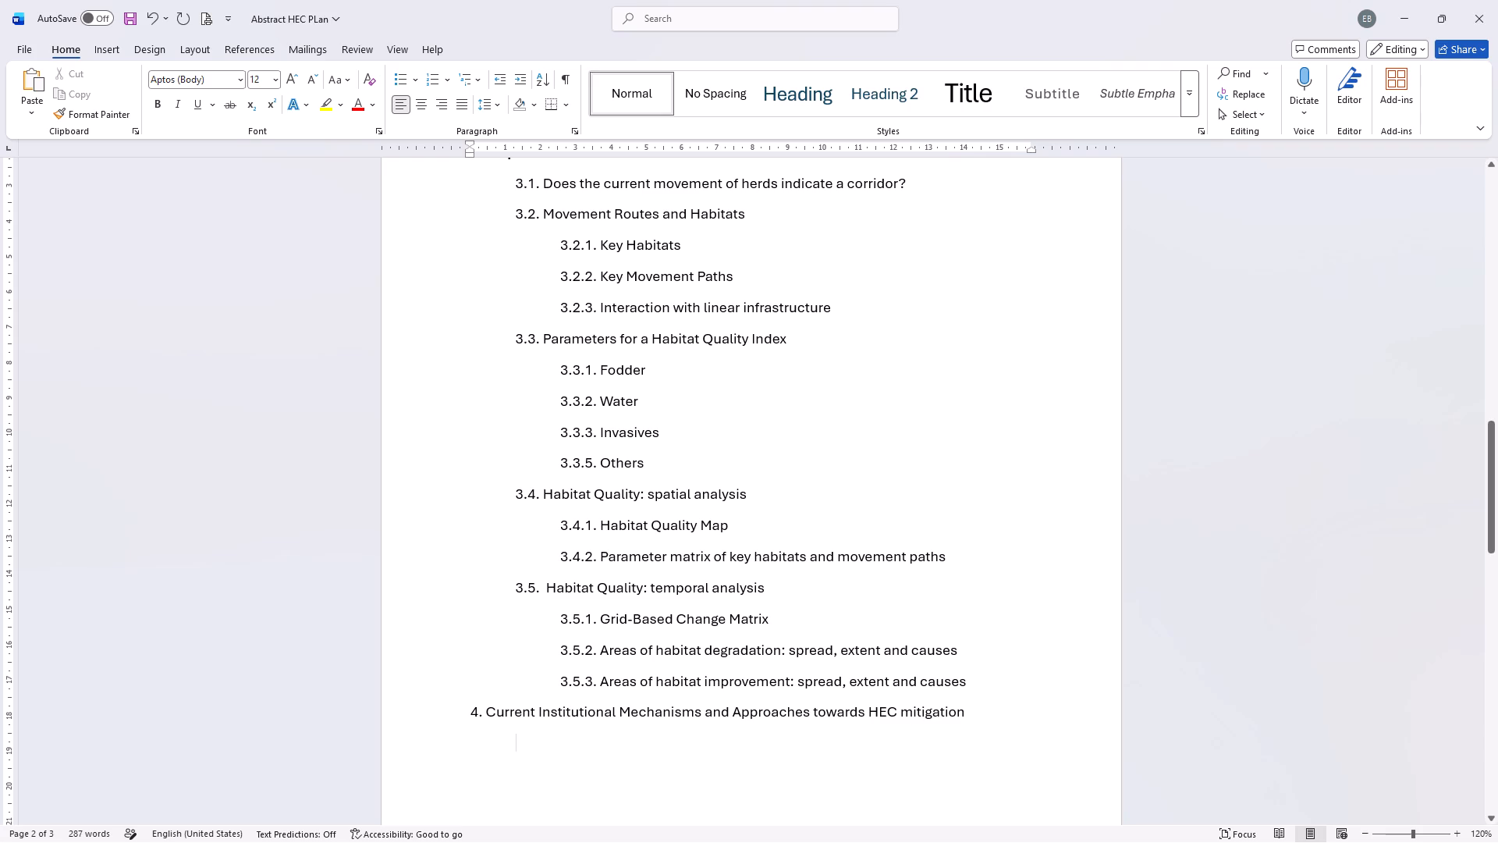
text(4.1.)
Make the heading "4. Current Institutional Mechanisms and Approaches towards HEC mitigation" bold.
scroll(525, 487, up, 4)
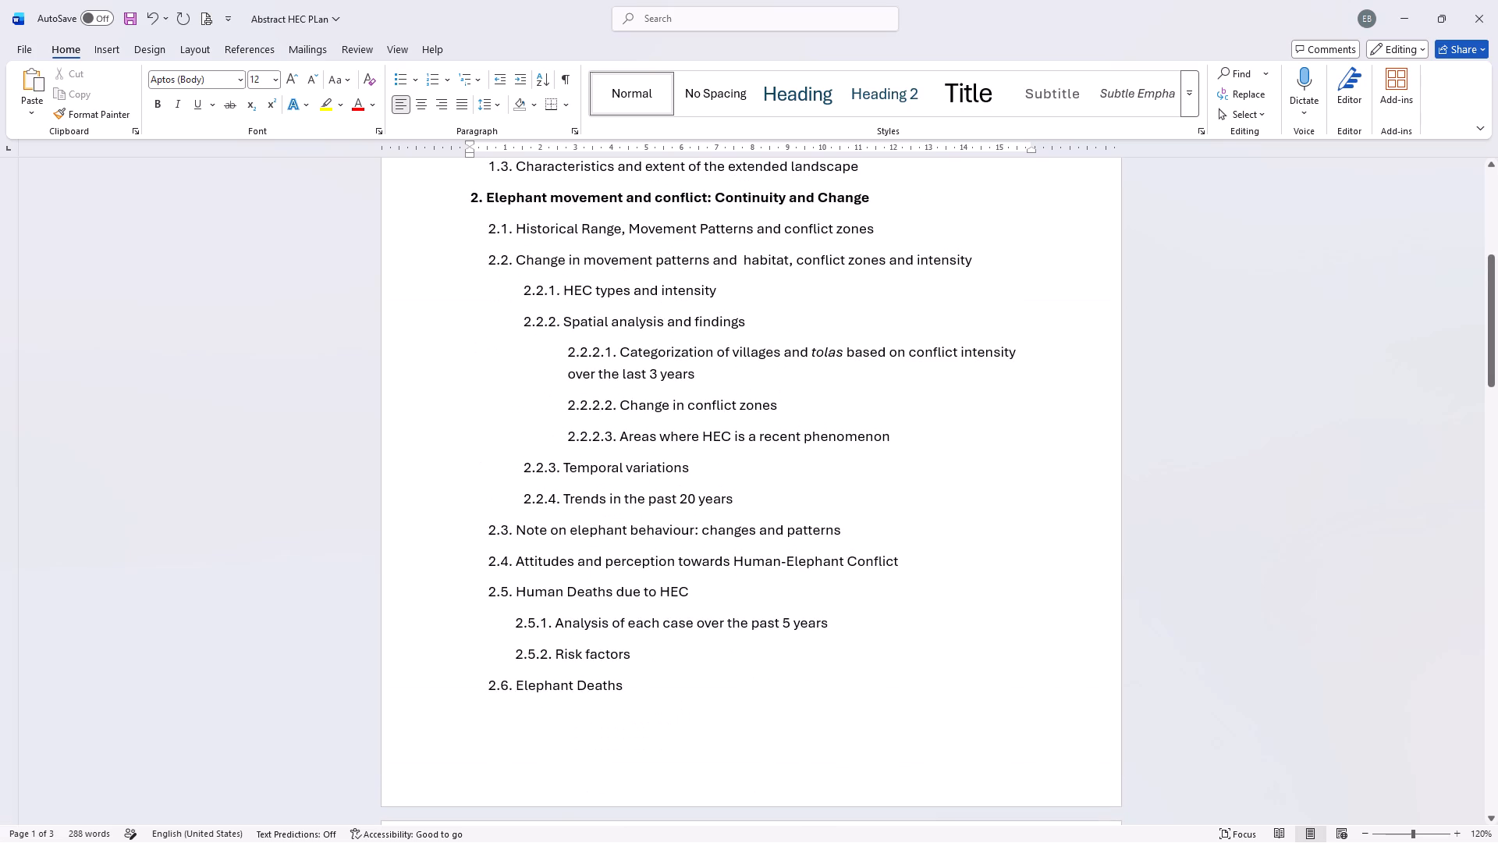
scroll(525, 487, up, 3)
scroll(525, 487, down, 7)
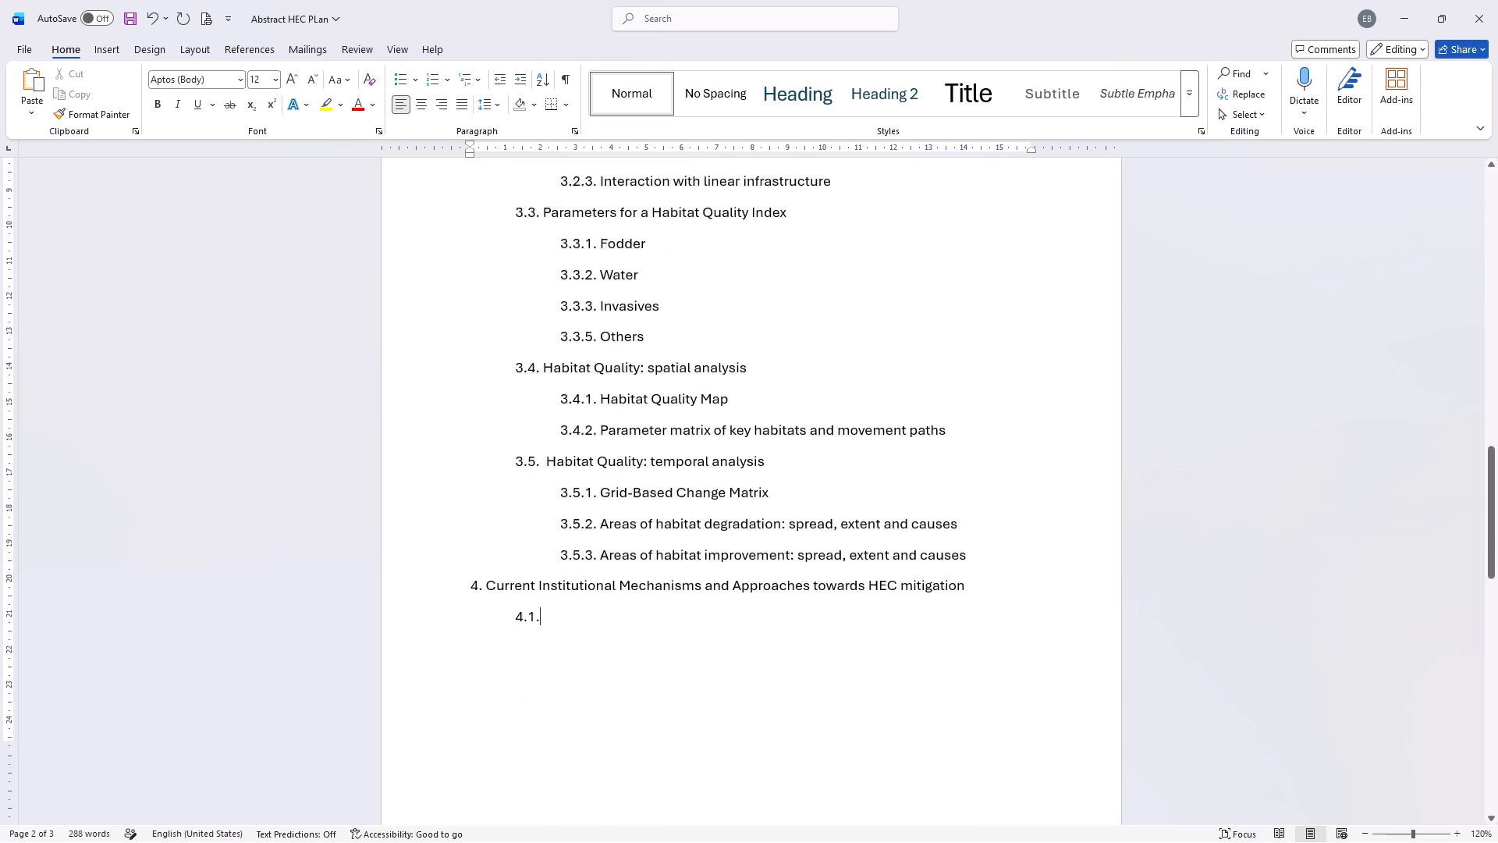
drag(968, 503, 448, 509)
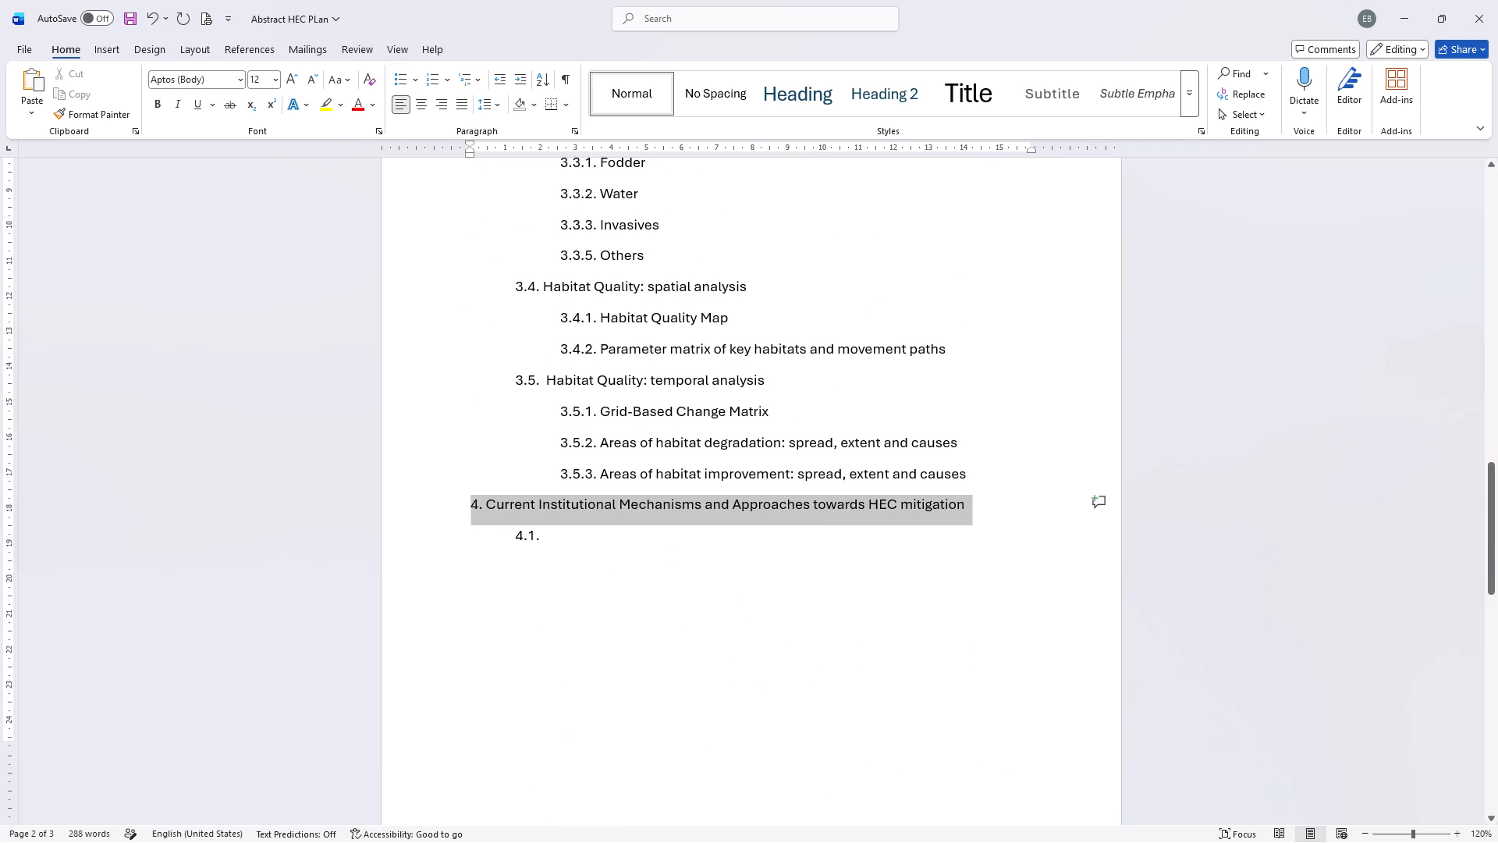
drag(448, 509, 447, 508)
key(ctrl+b)
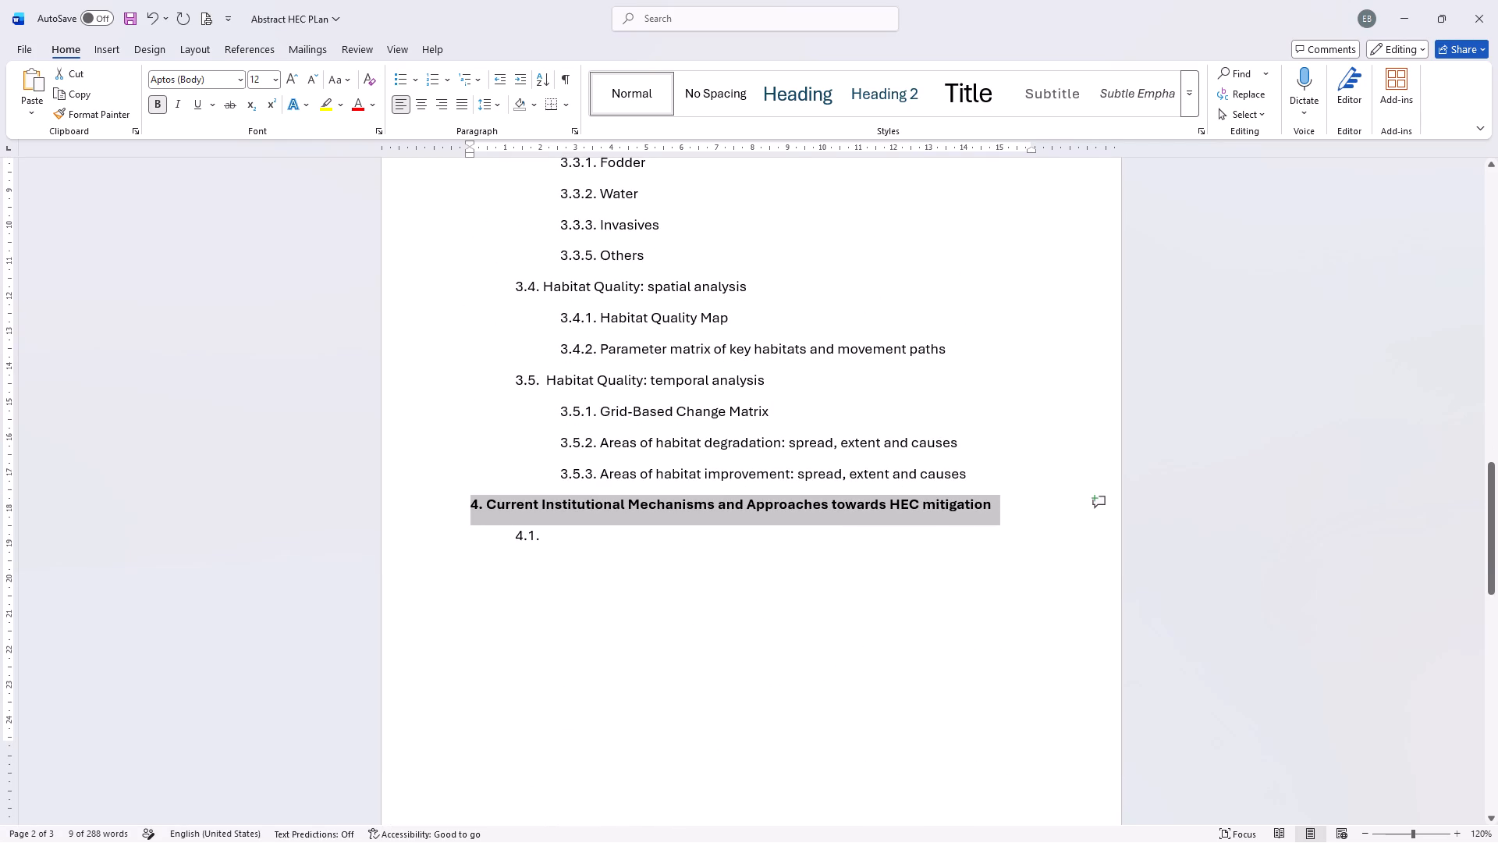
Resume sub-item 4.1. by adding a space after its number.
click(569, 548)
key(space)
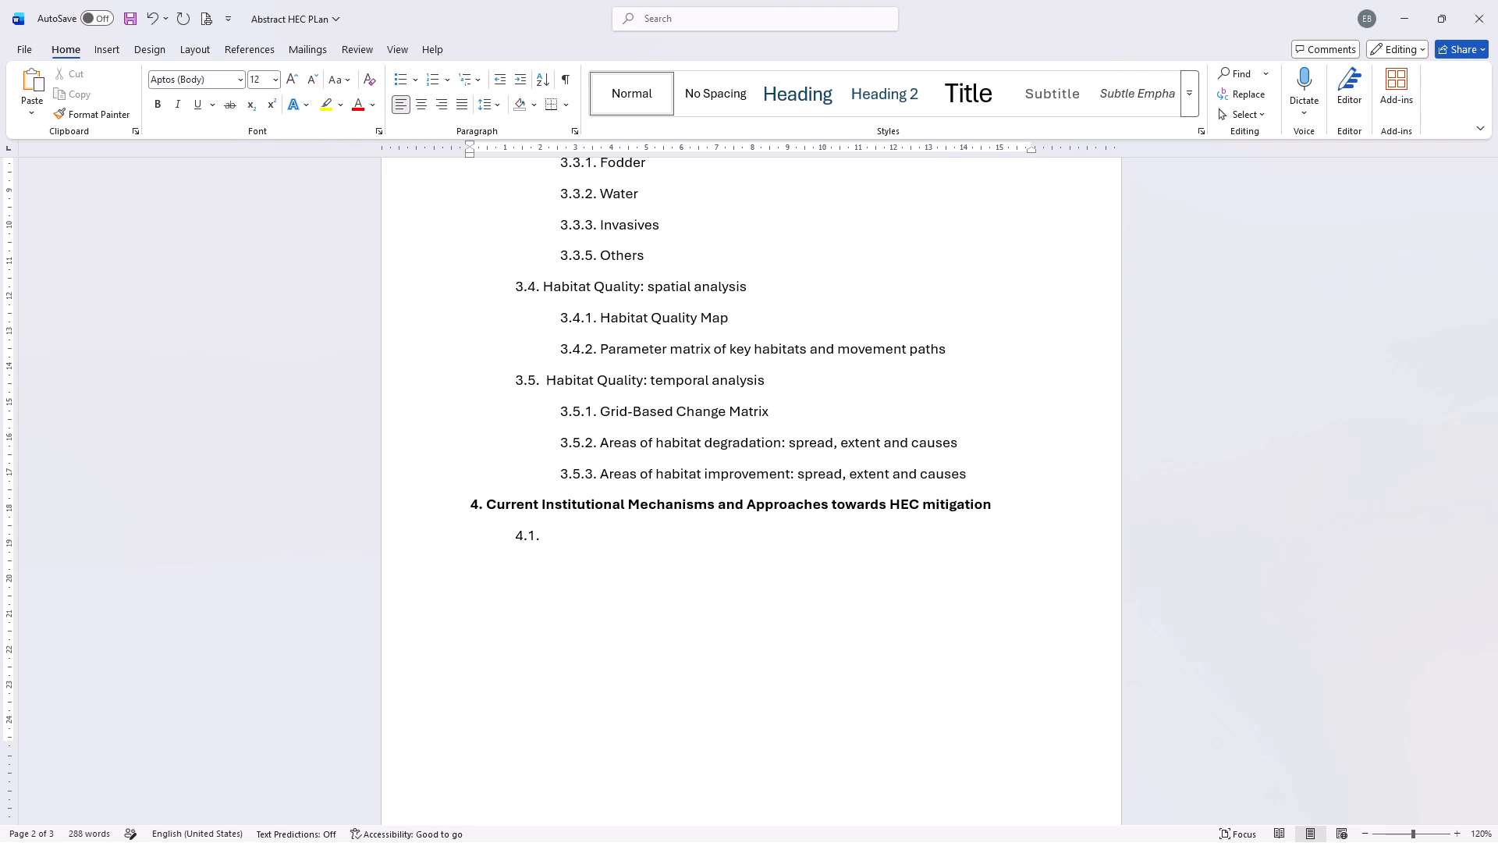
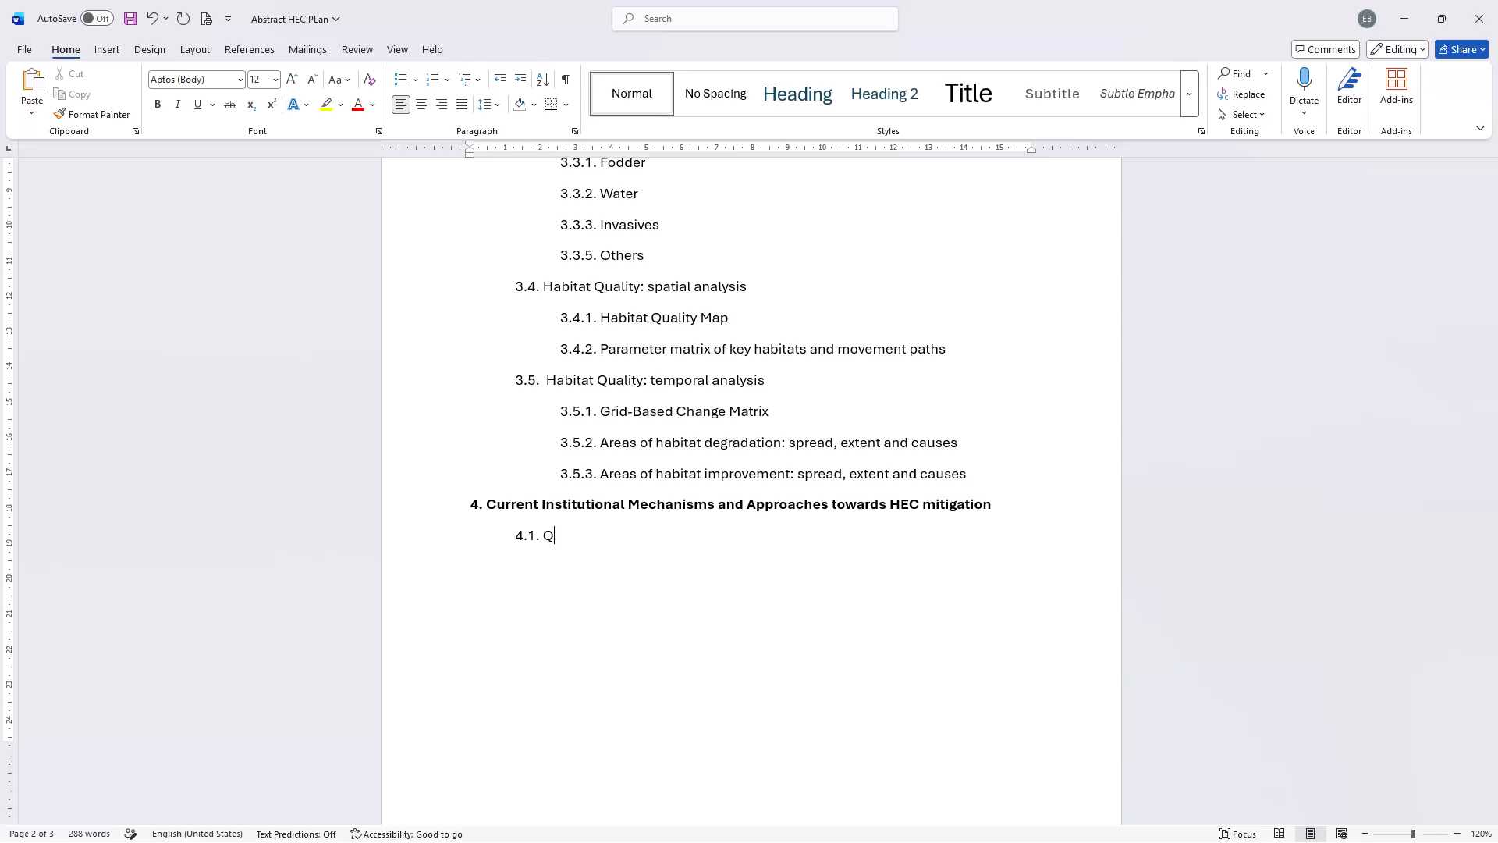
Complete the title of sub-item 4.1. as "Quick Response Teams".
text(k Response)
key(space)
text(Teams)
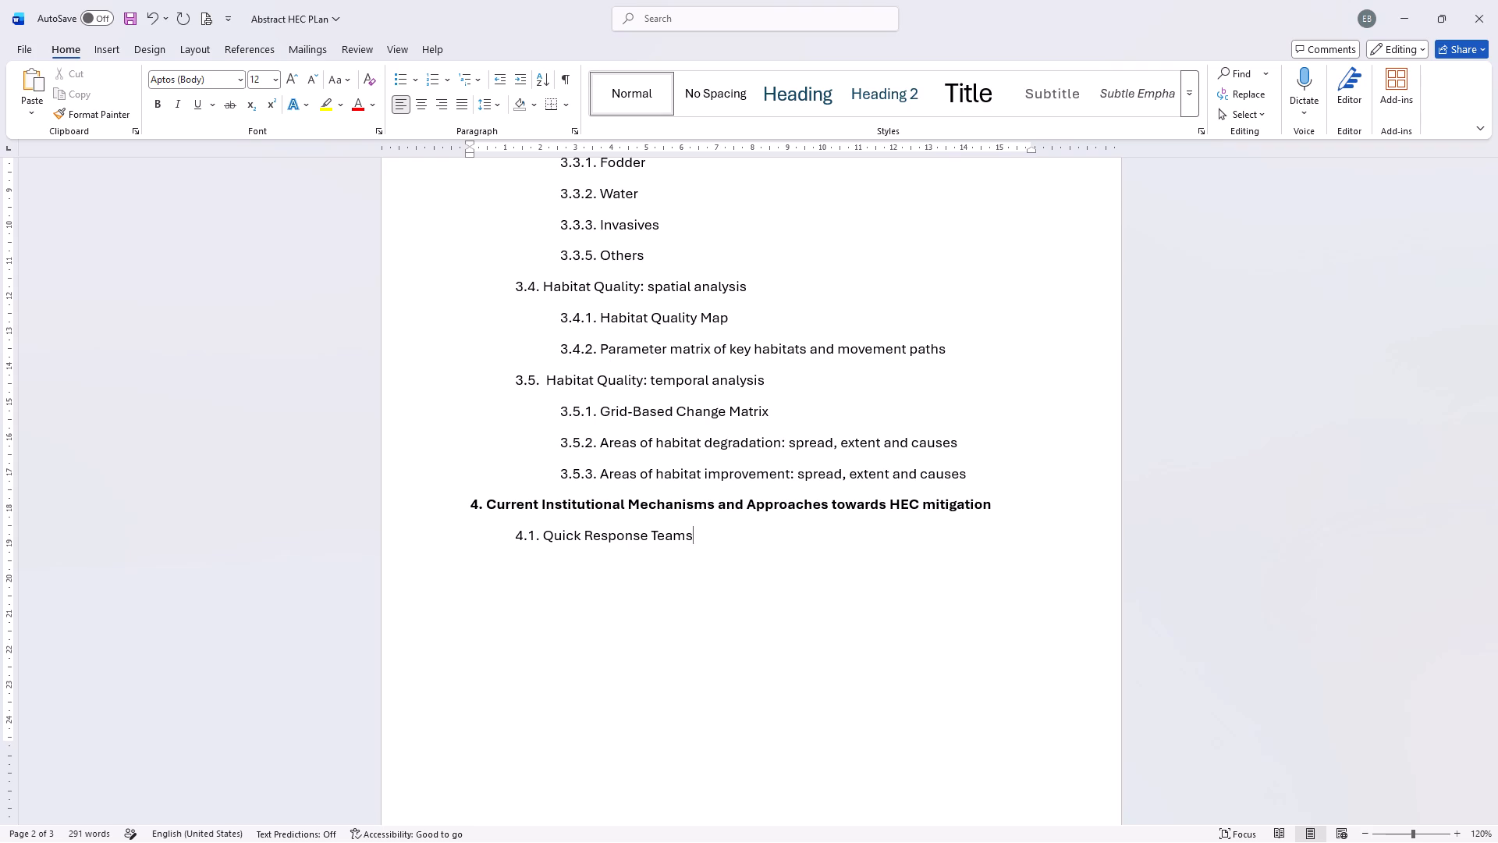
Add a sub-item one level deeper below 4.1., reading "4.1.1. Current strength, area, training".
key(Return)
key(Tab)
key(Tab)
text(44)
key(BackSpace)
text(.1.1.)
key(space)
text(Current)
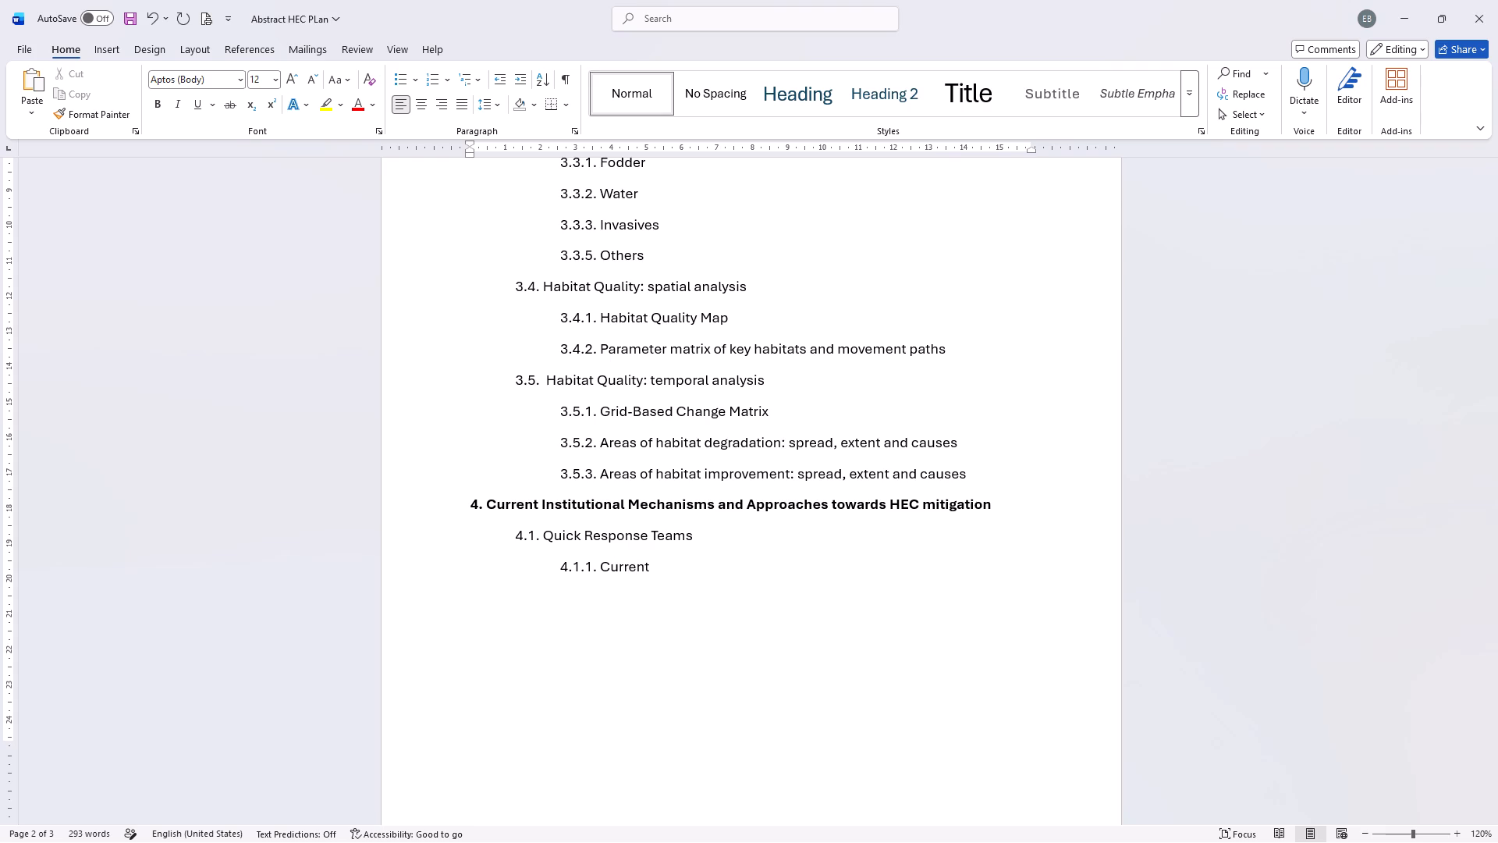
key(space)
text(strength)
text(,)
key(space)
text(area)
drag(761, 567, 637, 581)
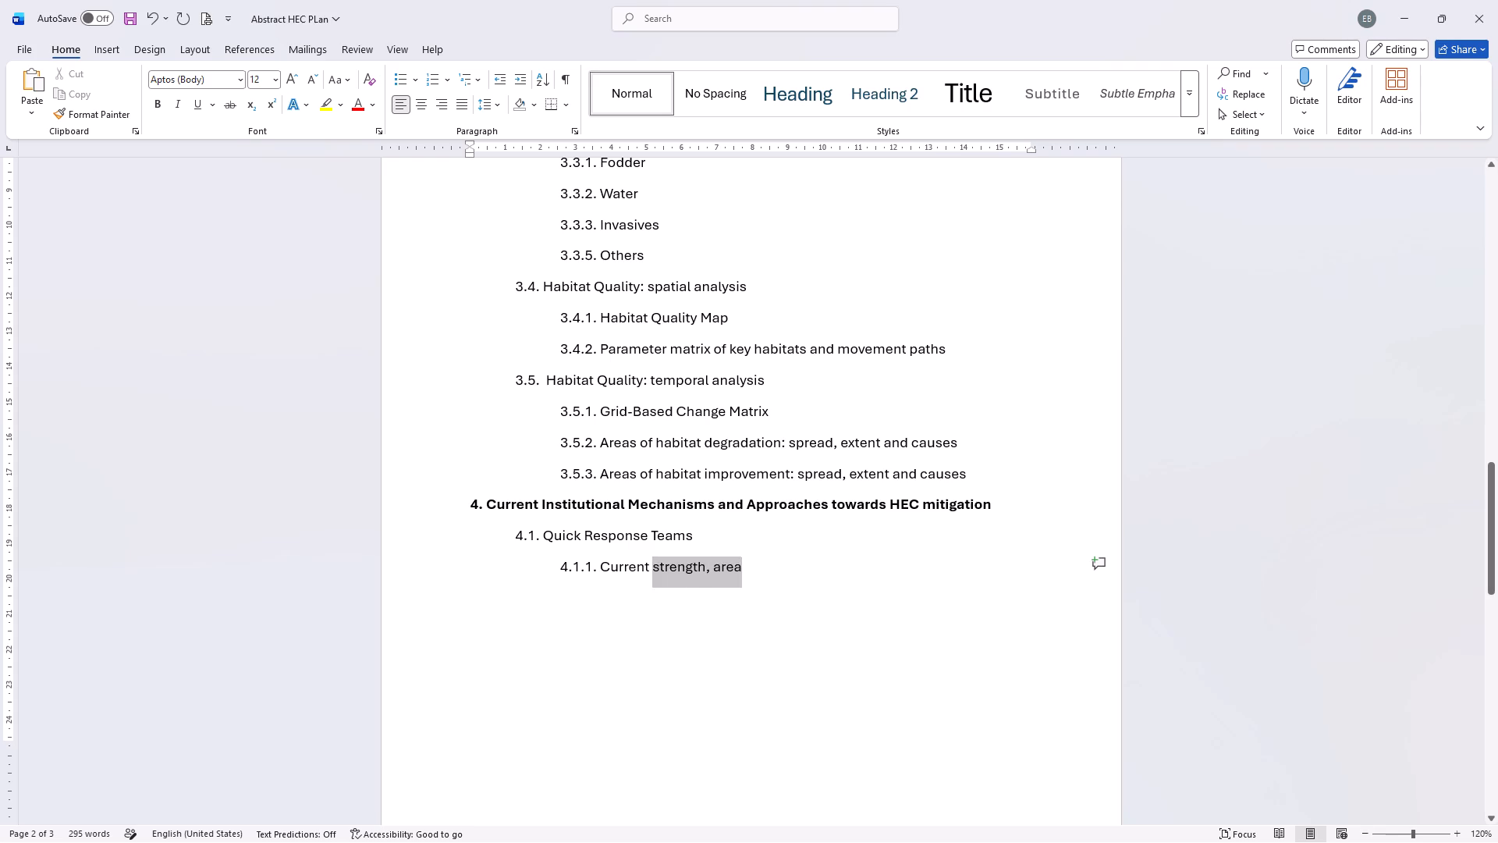
drag(637, 581, 554, 578)
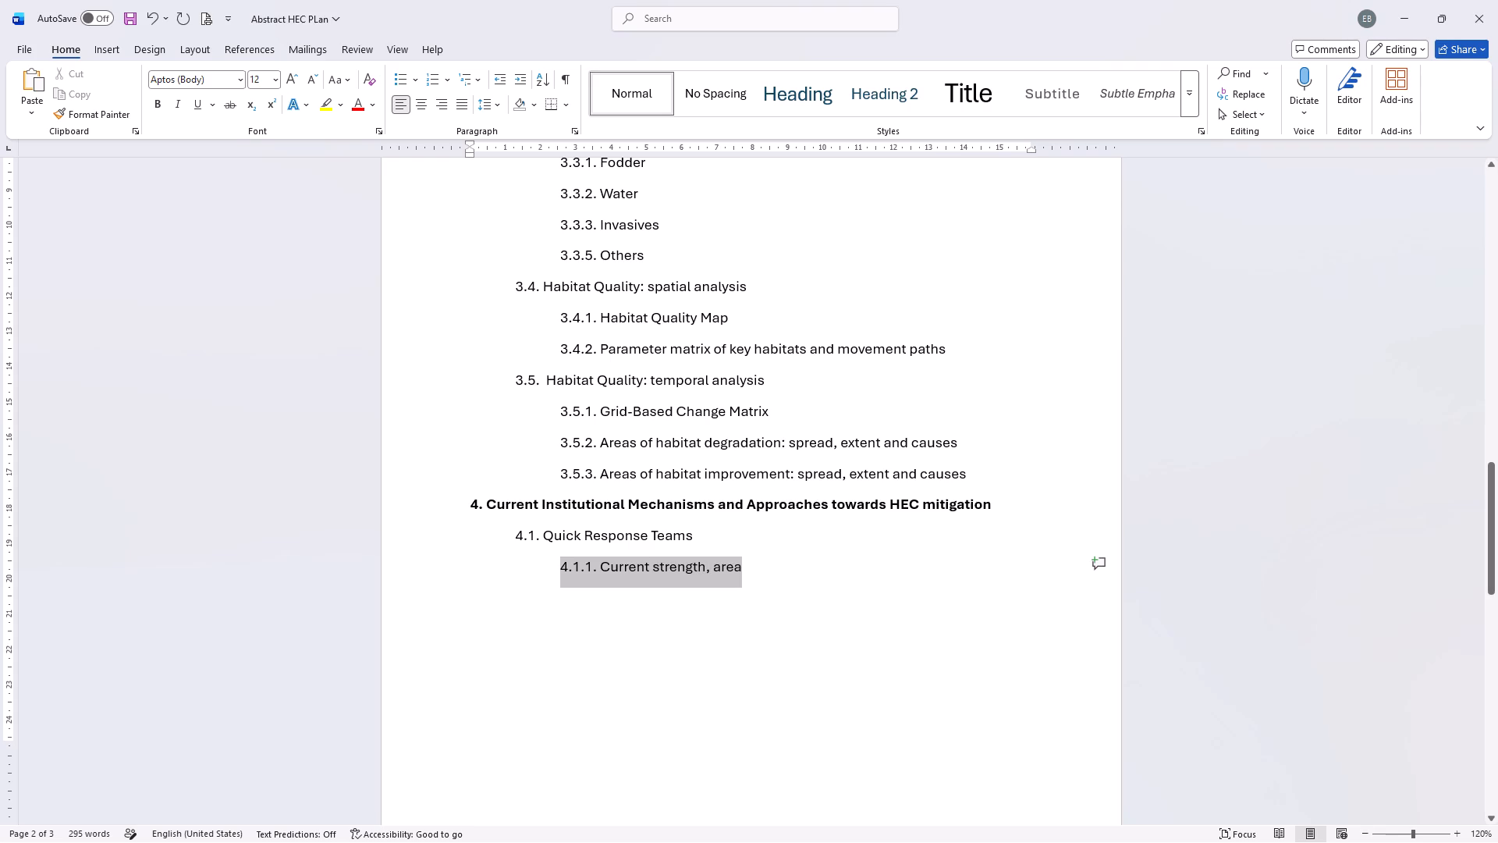
drag(554, 578, 555, 579)
click(759, 598)
click(752, 575)
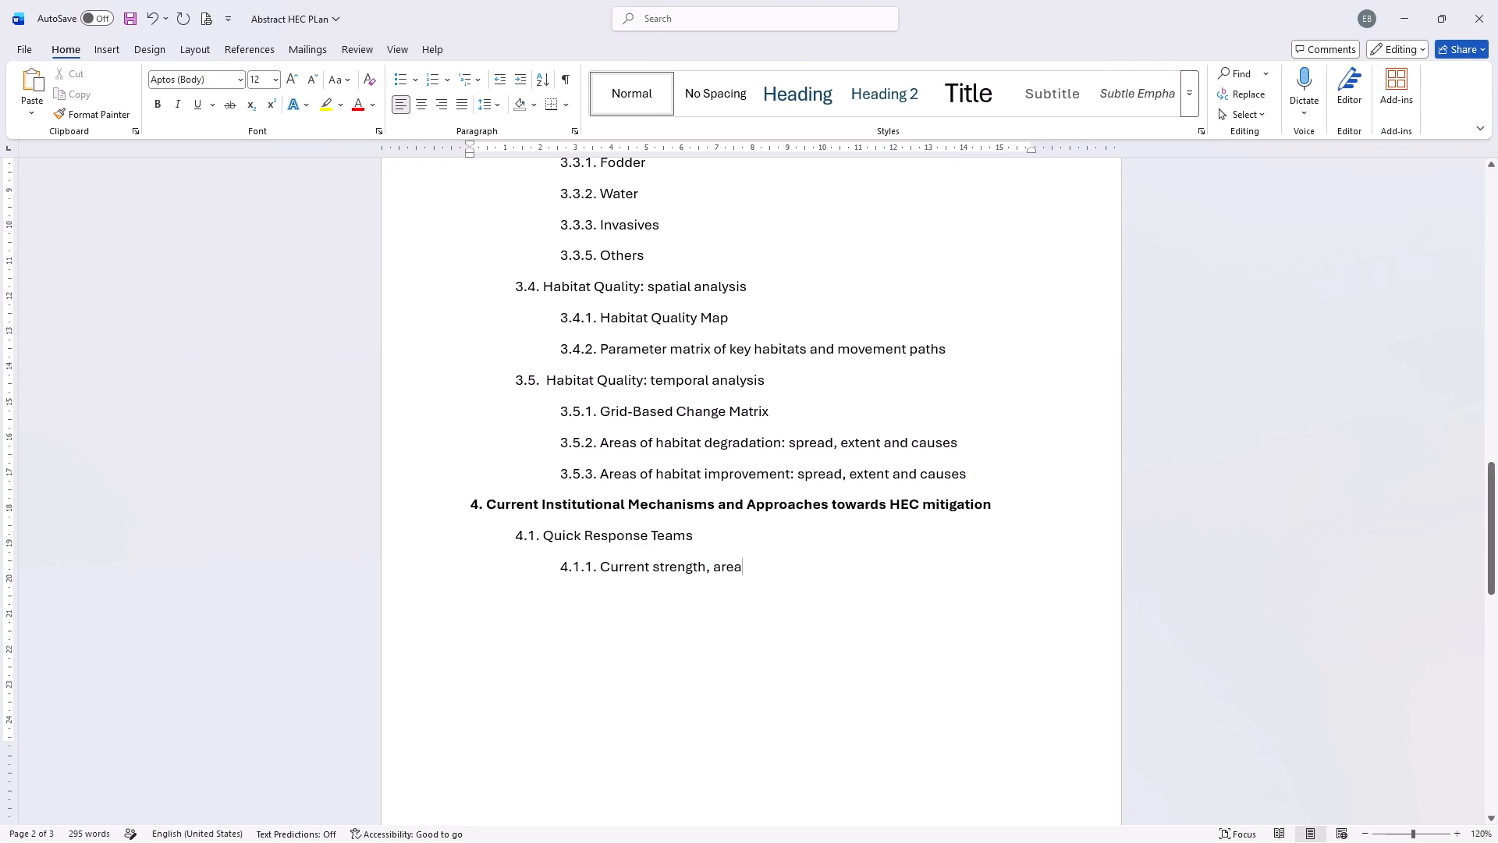
text(, training)
Add the sub-item "4.1.2. Training and resource availability" at the same indent below 4.1.1., followed by a new line.
key(Return)
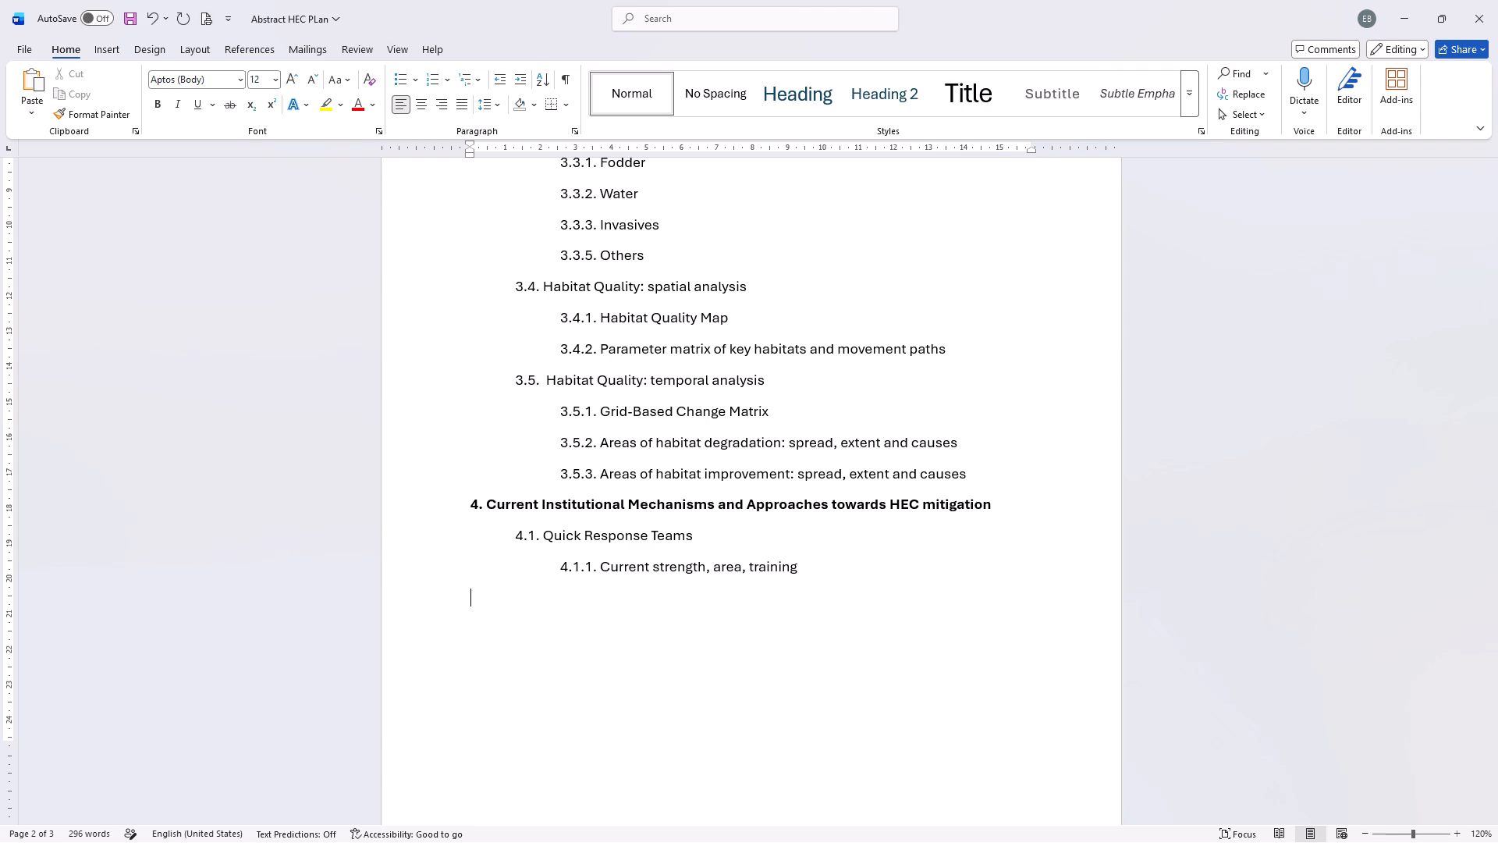
key(Tab)
key(Tab)
text(4.2)
key(BackSpace)
text(\1)
key(BackSpace)
key(BackSpace)
text(1.2.)
key(space)
text(Training and)
key(space)
text(resour)
text(ce a)
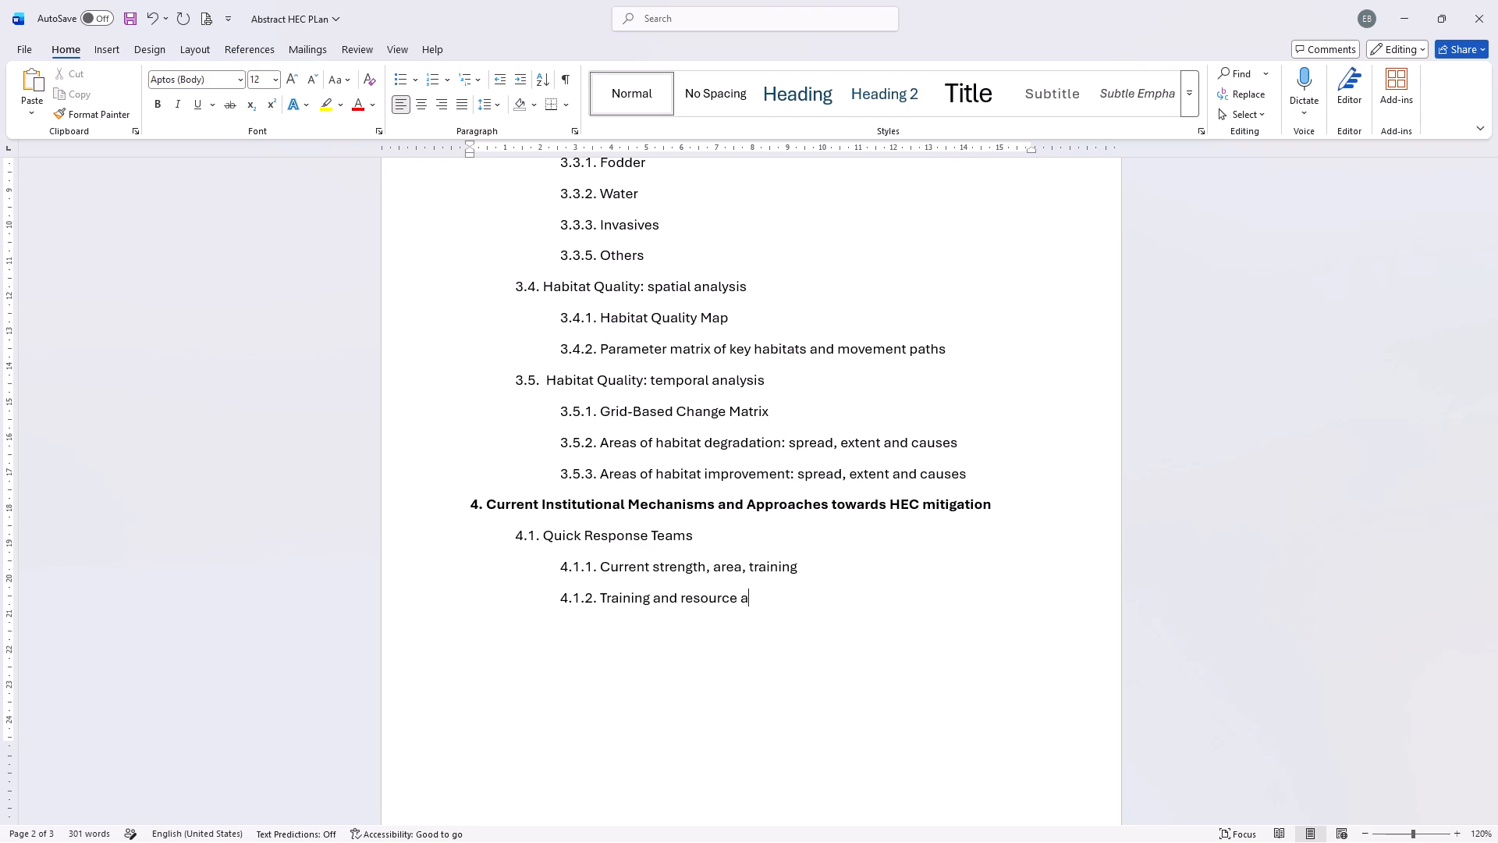
text(vail)
text(ability)
key(Return)
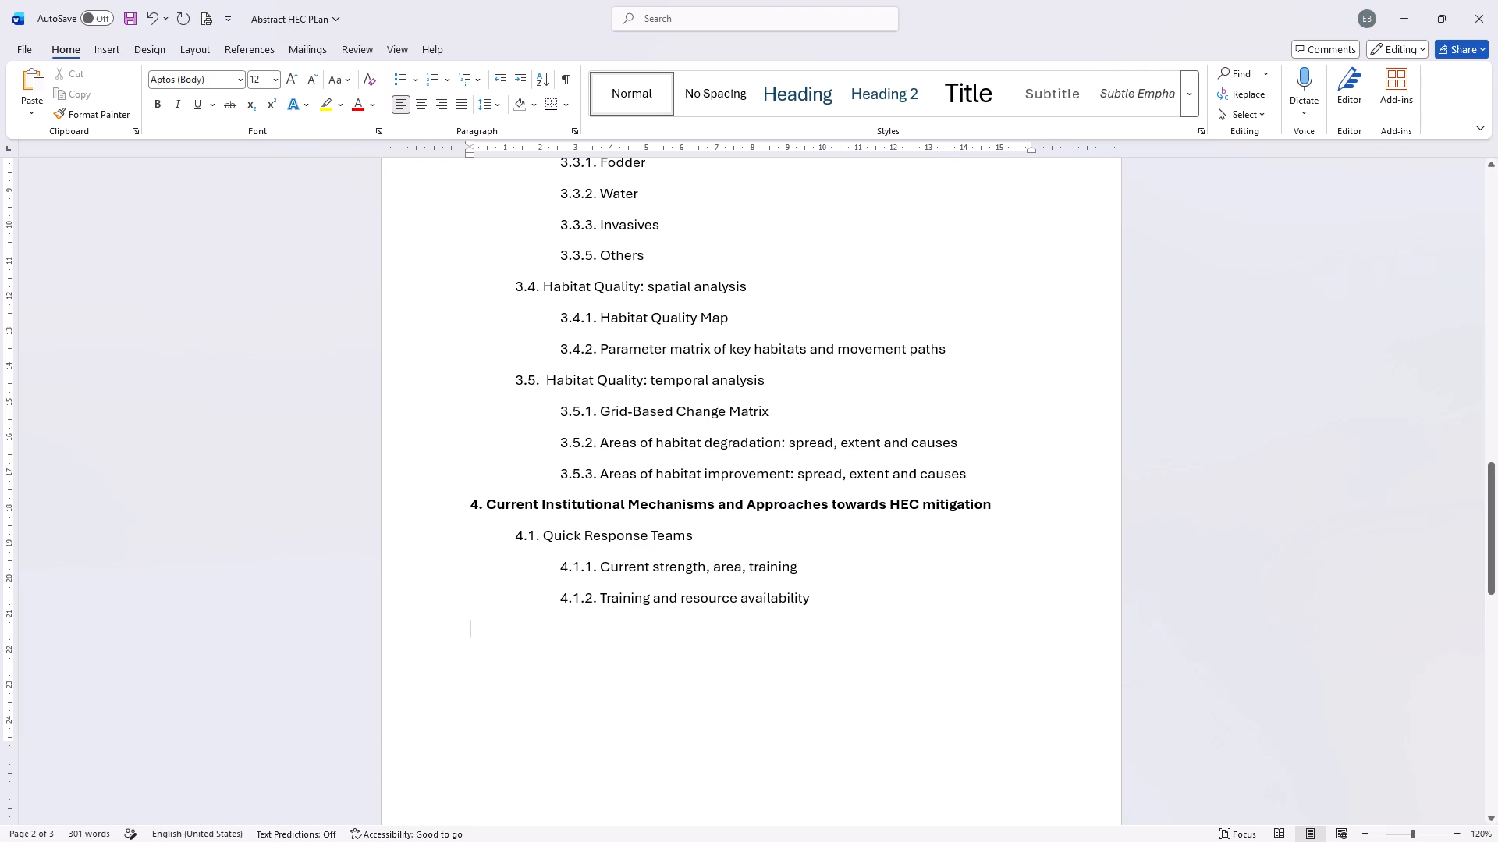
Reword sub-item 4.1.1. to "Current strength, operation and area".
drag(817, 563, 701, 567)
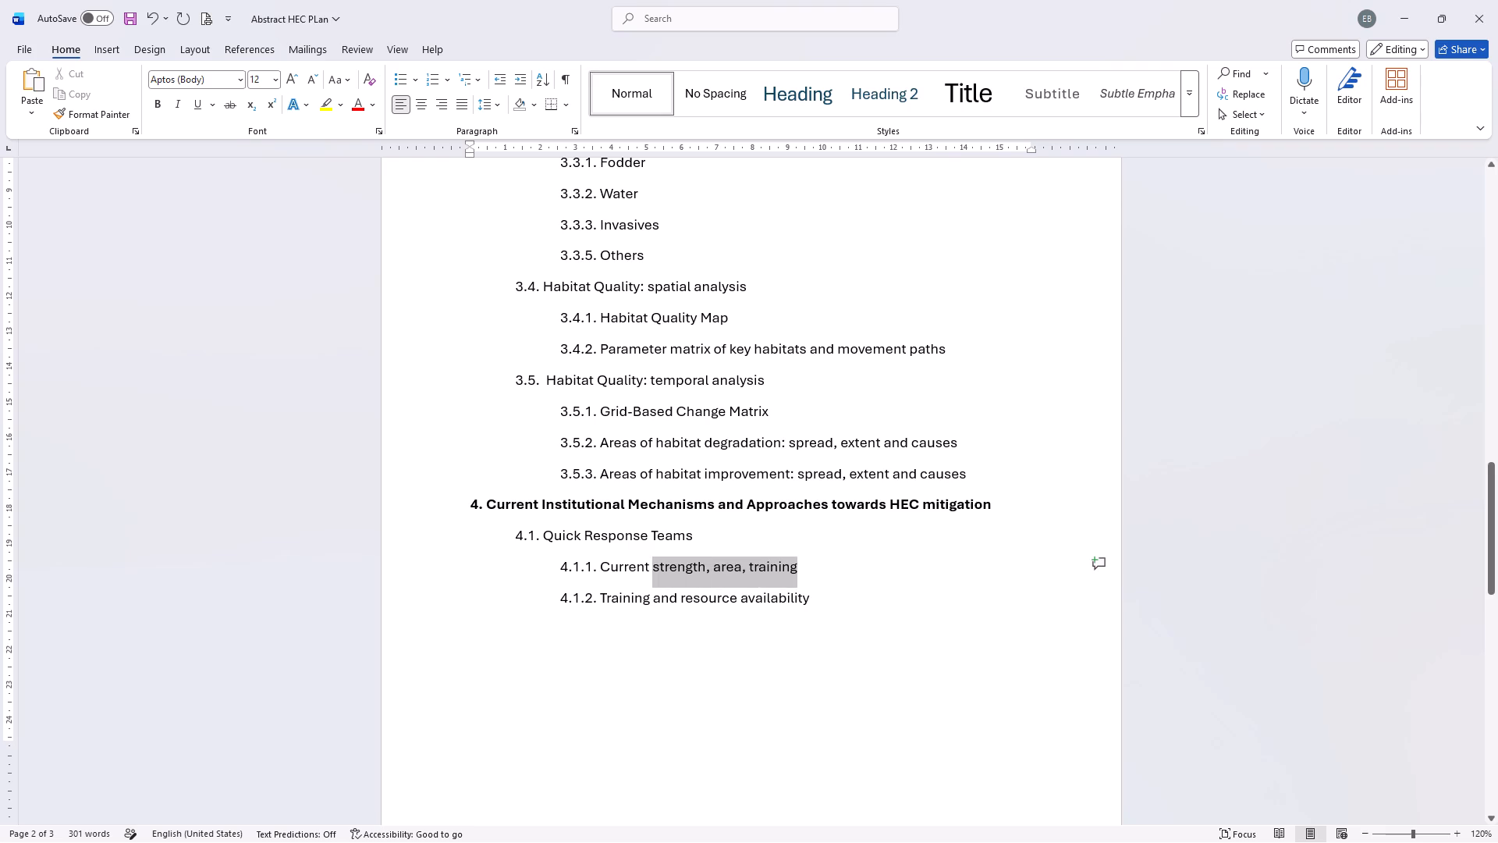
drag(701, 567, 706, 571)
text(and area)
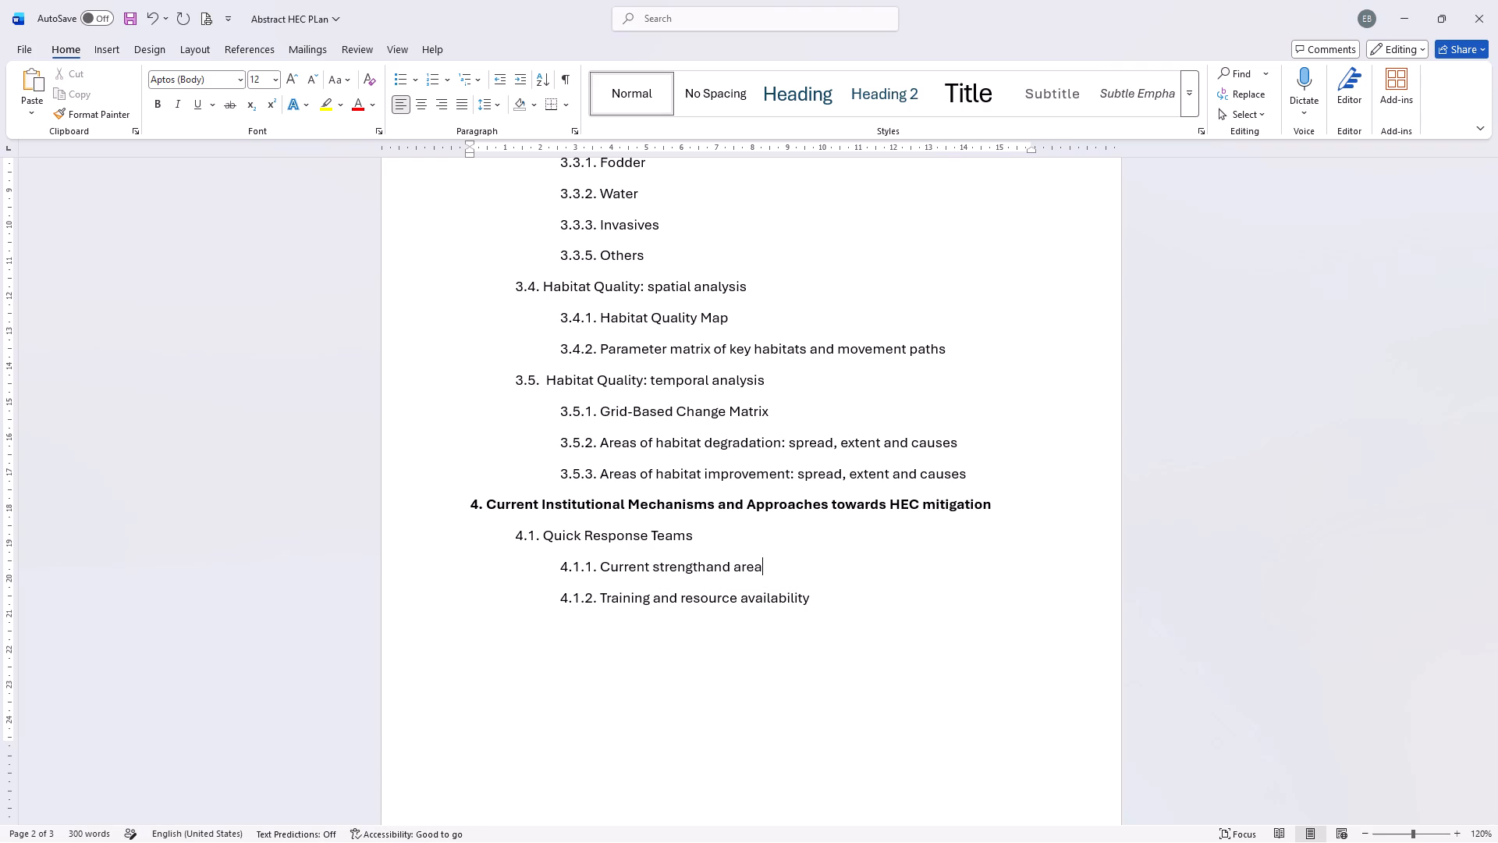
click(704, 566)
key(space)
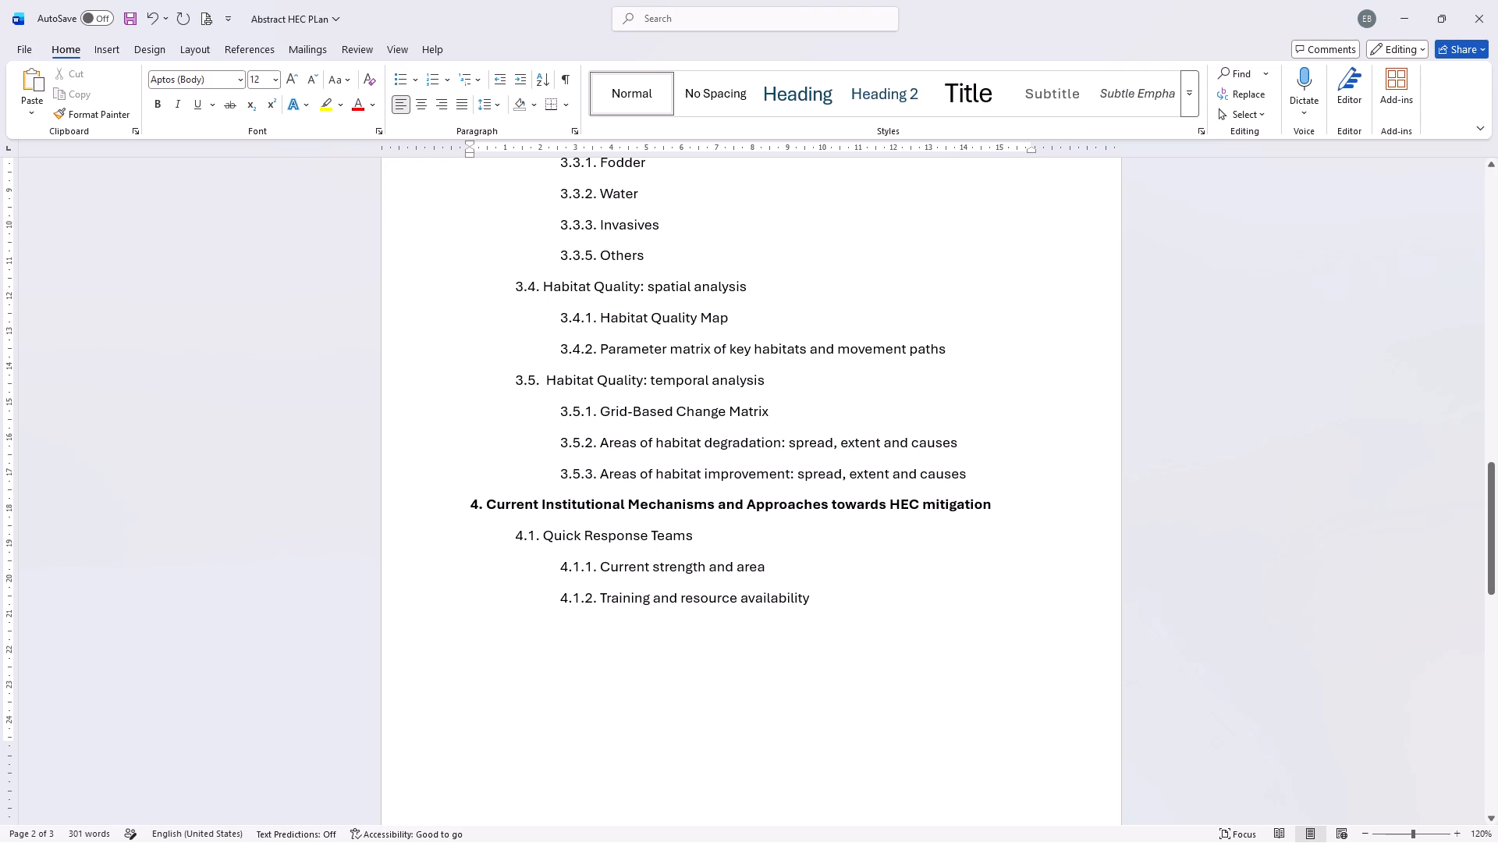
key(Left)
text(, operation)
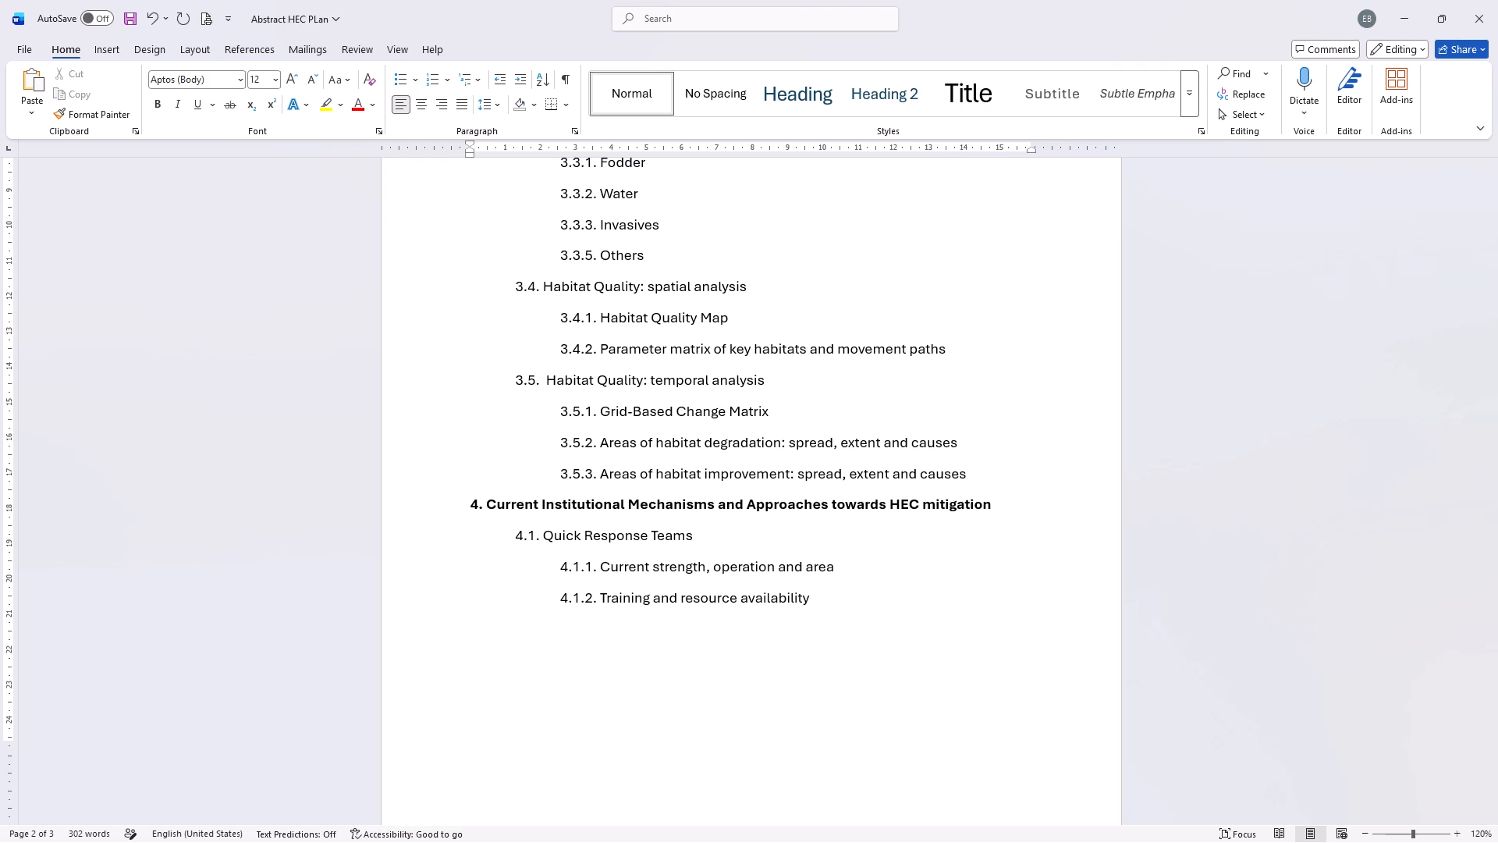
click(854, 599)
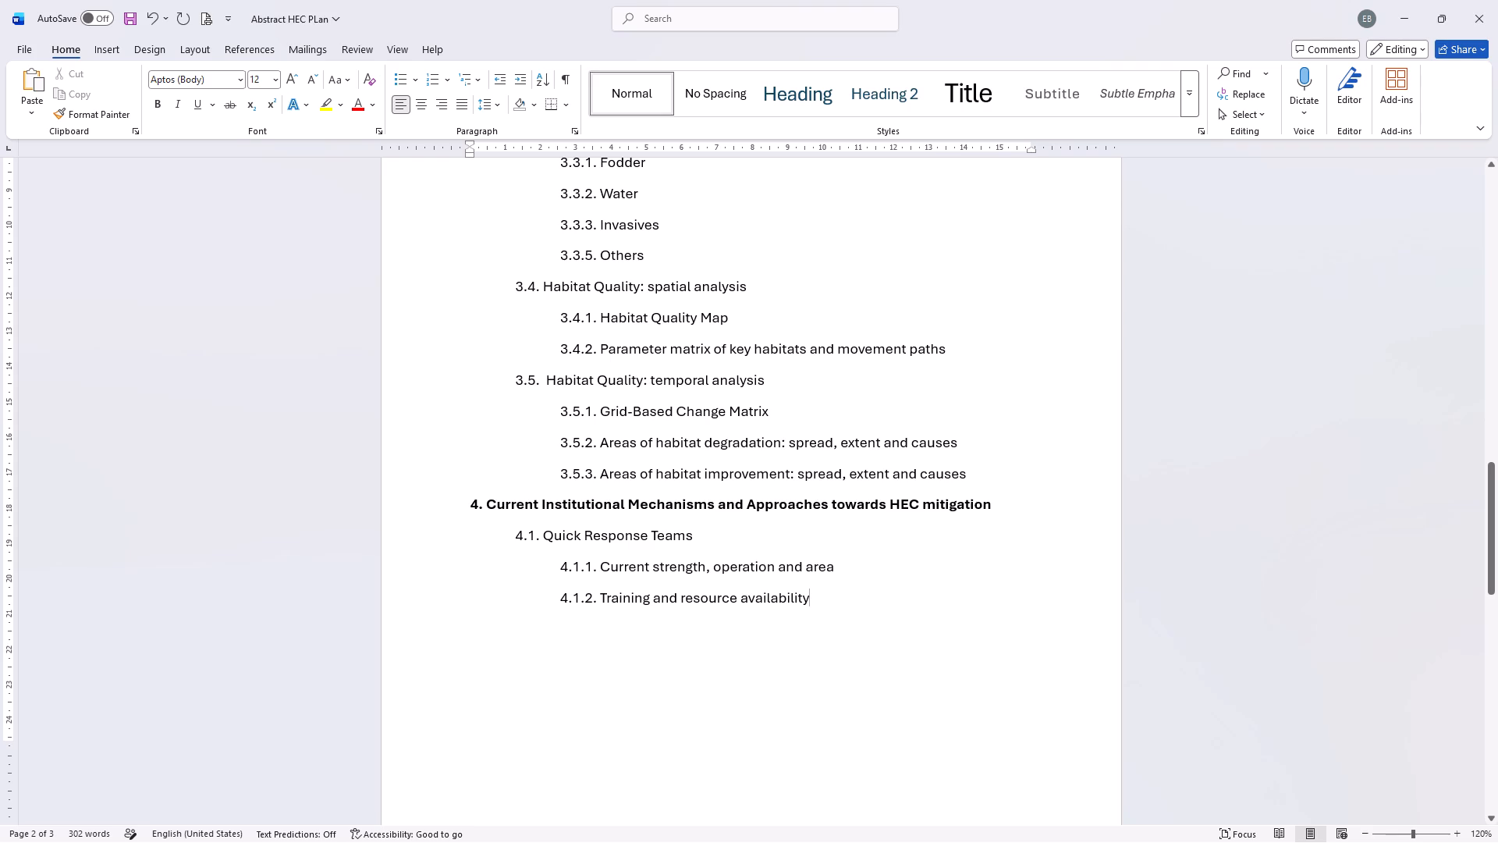
Replace the wording after "Current strength," in sub-item 4.1.1. with "area, operation and methods".
drag(832, 564, 742, 564)
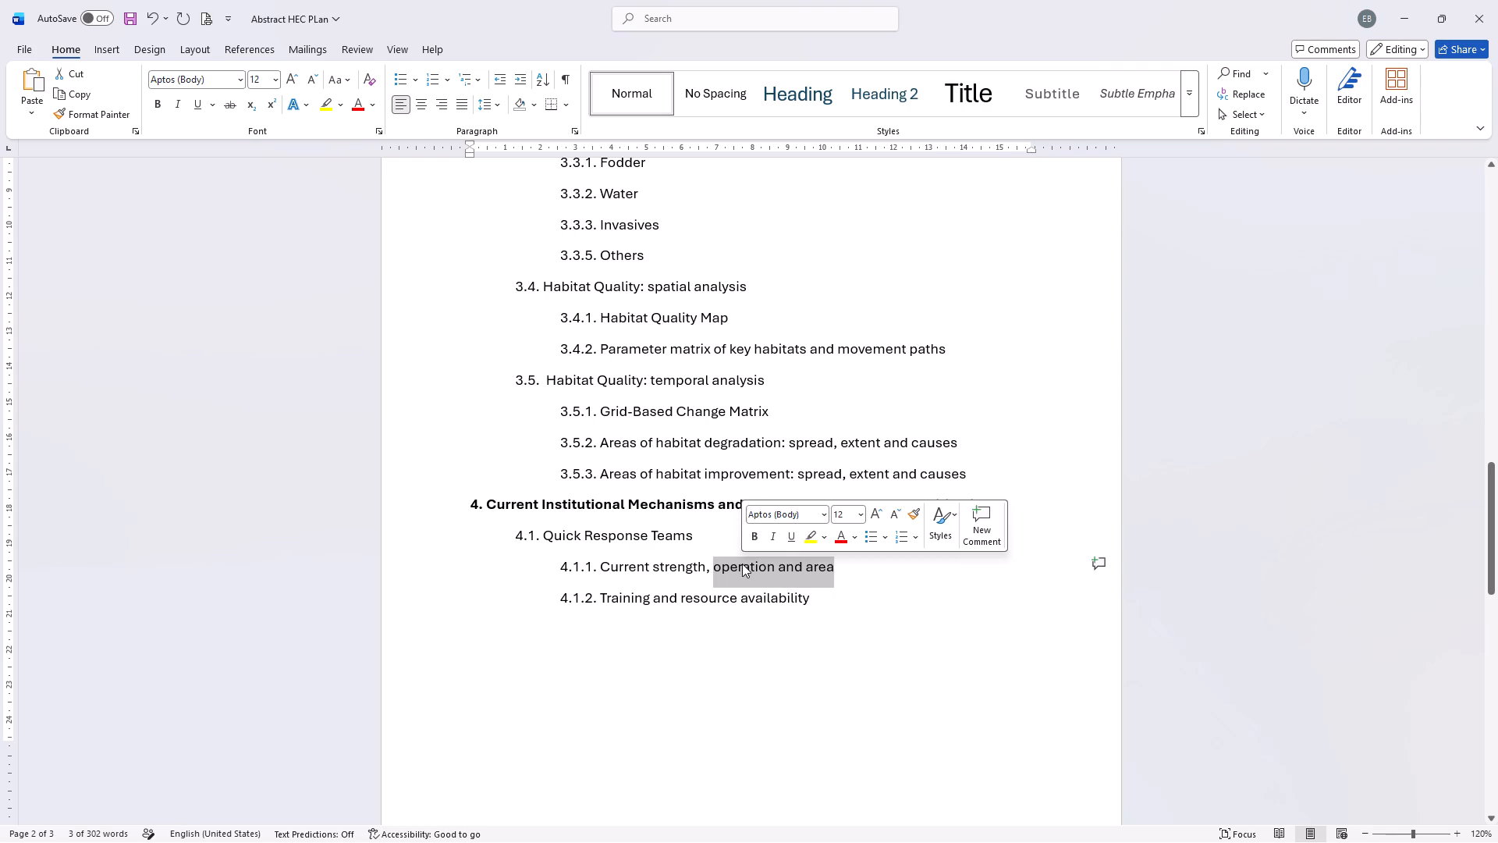
text(aread)
key(Insert)
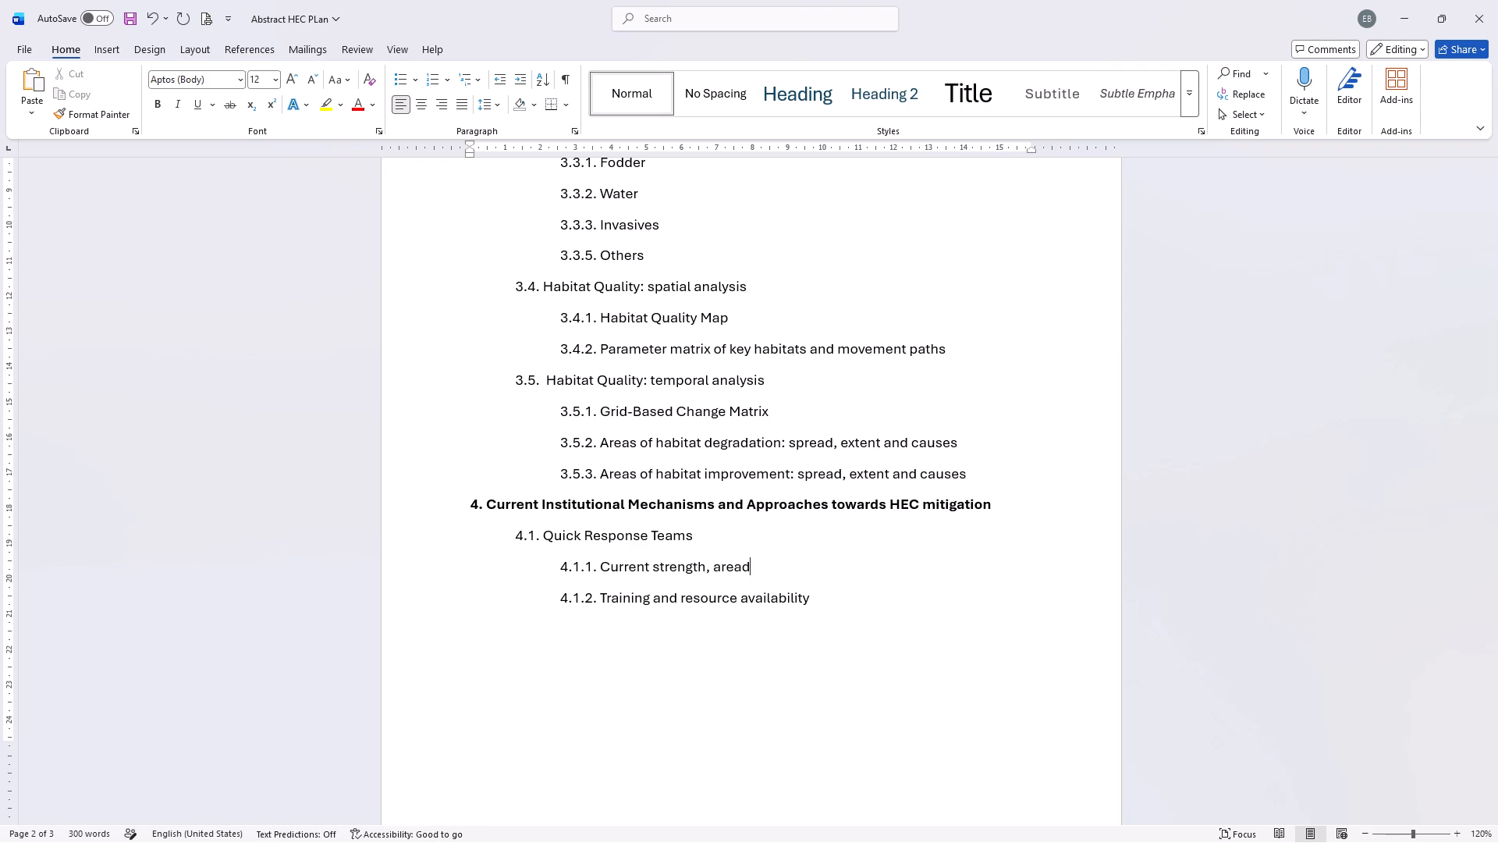
key(BackSpace)
text(,)
key(space)
text(operation and methods)
Insert a new line directly below sub-item 4.1.2., indented to the same level.
click(819, 598)
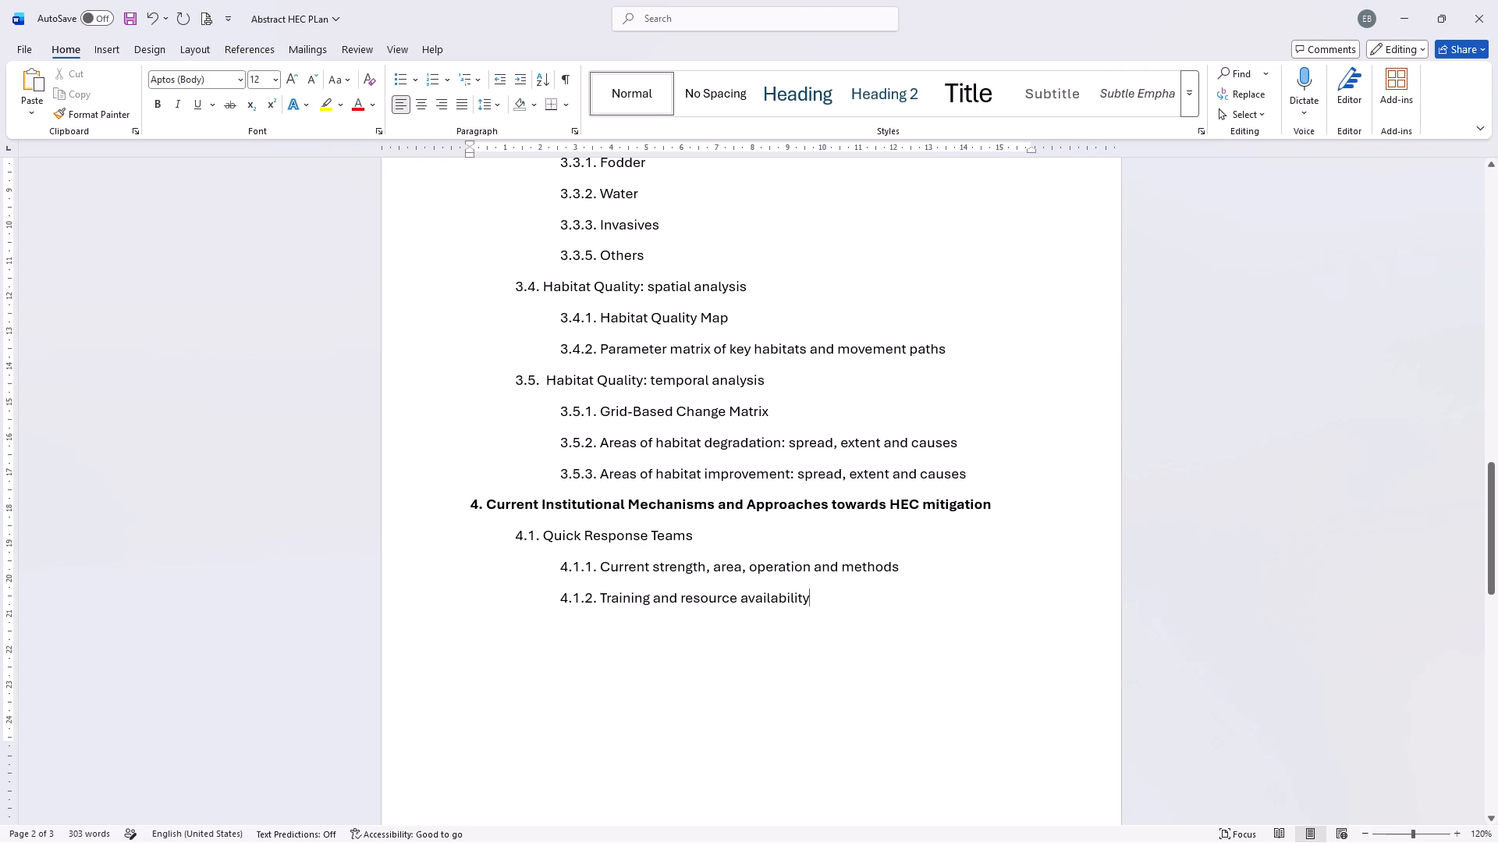
key(Return)
key(Tab)
key(Tab)
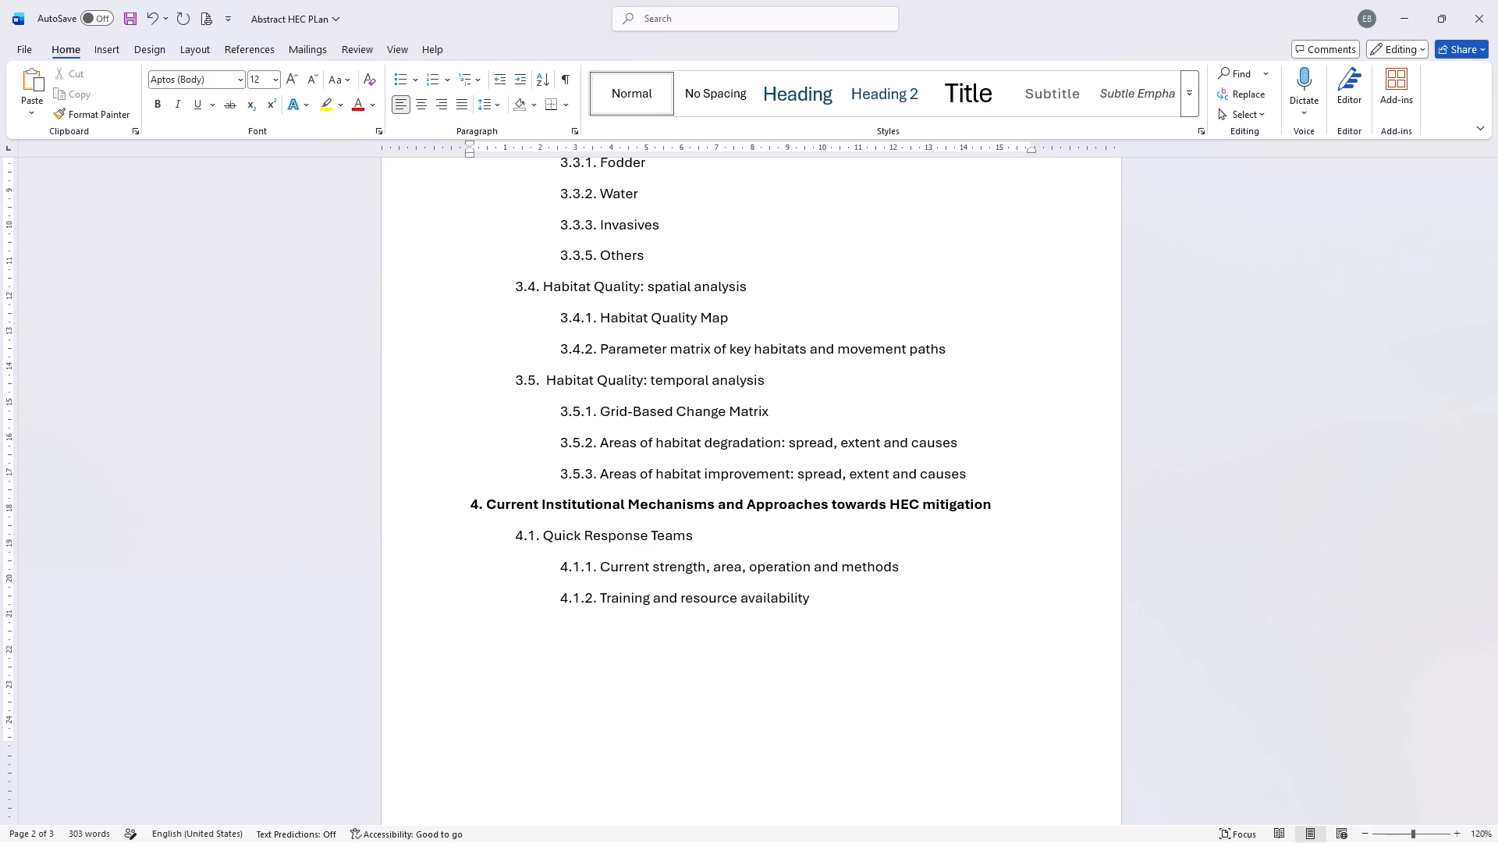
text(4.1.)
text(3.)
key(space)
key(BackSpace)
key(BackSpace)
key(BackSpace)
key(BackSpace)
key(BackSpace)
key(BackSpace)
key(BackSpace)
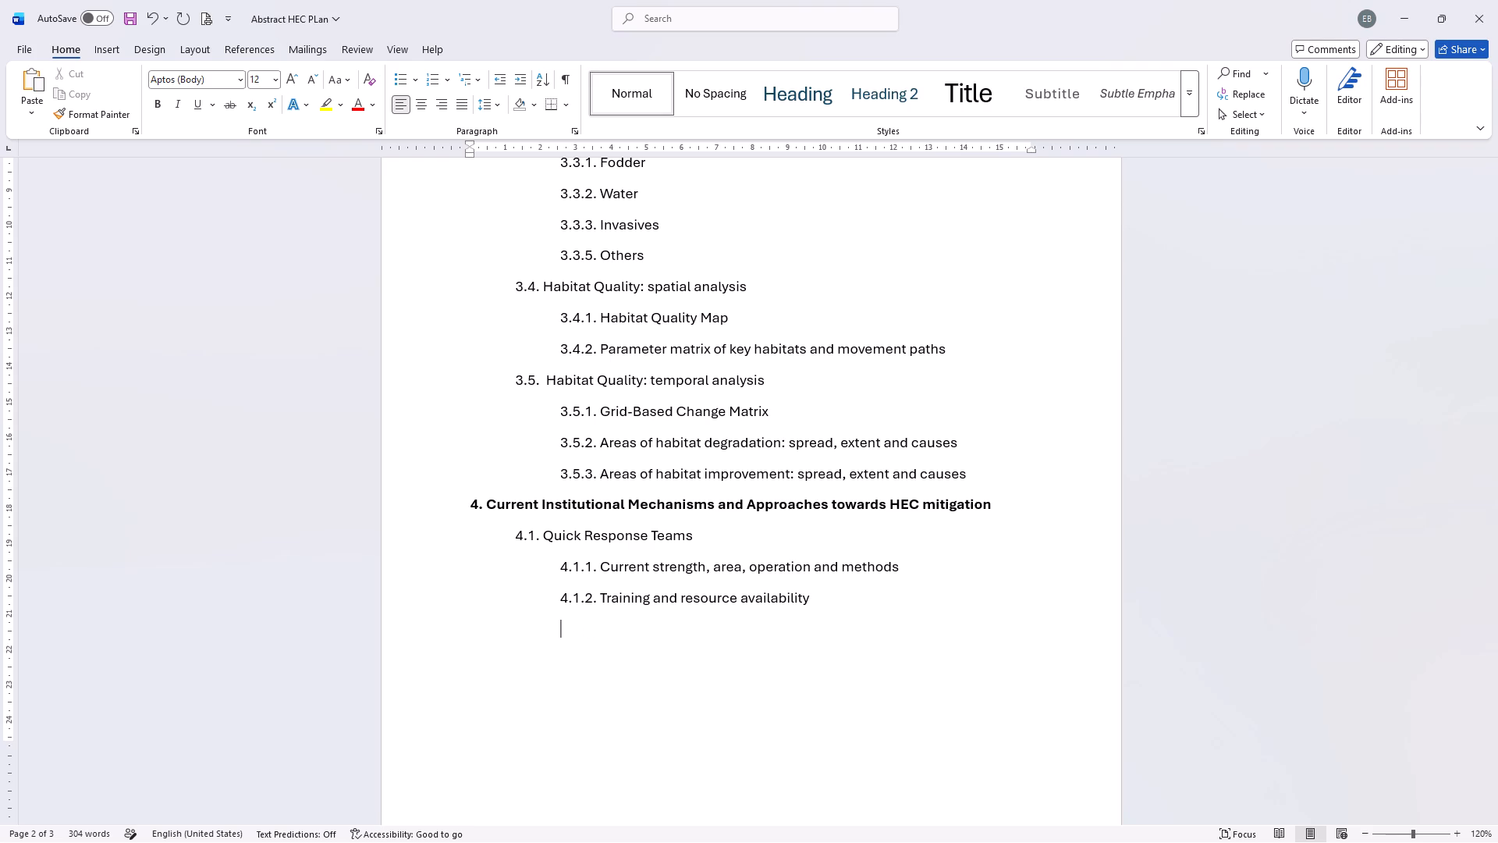
Add the heading "4.2. Anti-Depredation Squad" below sub-item 4.1.2., indented to the same level as 4.1.
key(BackSpace)
text(4.2.)
key(space)
text(Anti-Depredation Squad)
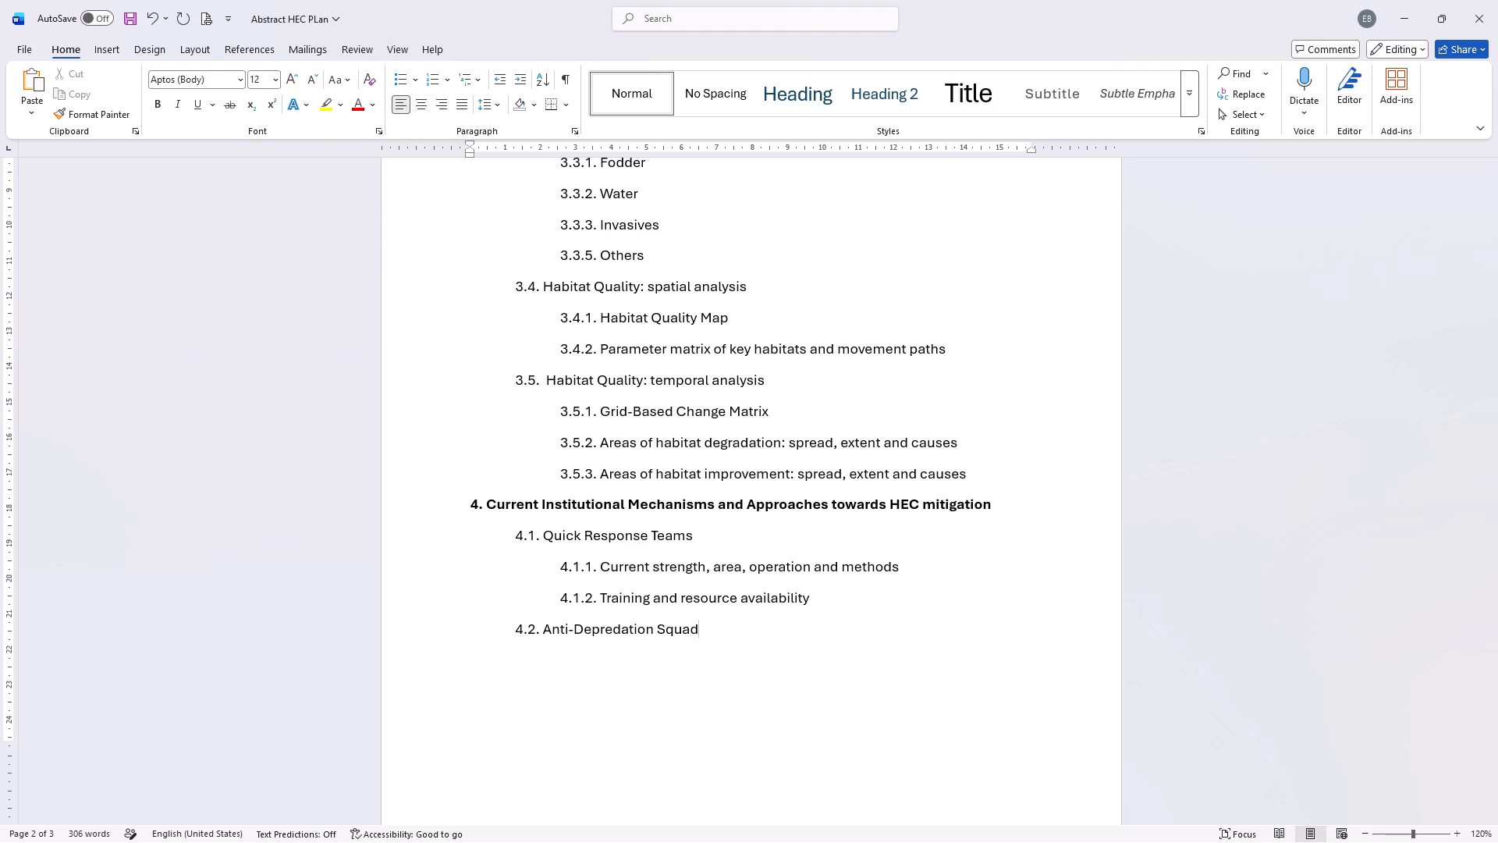
Add the sub-item "4.2.1. Number, strength and capacity" under heading 4.2., indented like the 4.1. sub-items.
key(Return)
key(Tab)
key(Tab)
text(4.1.)
key(BackSpace)
key(BackSpace)
text(2.1.)
key(space)
text(Number, stre)
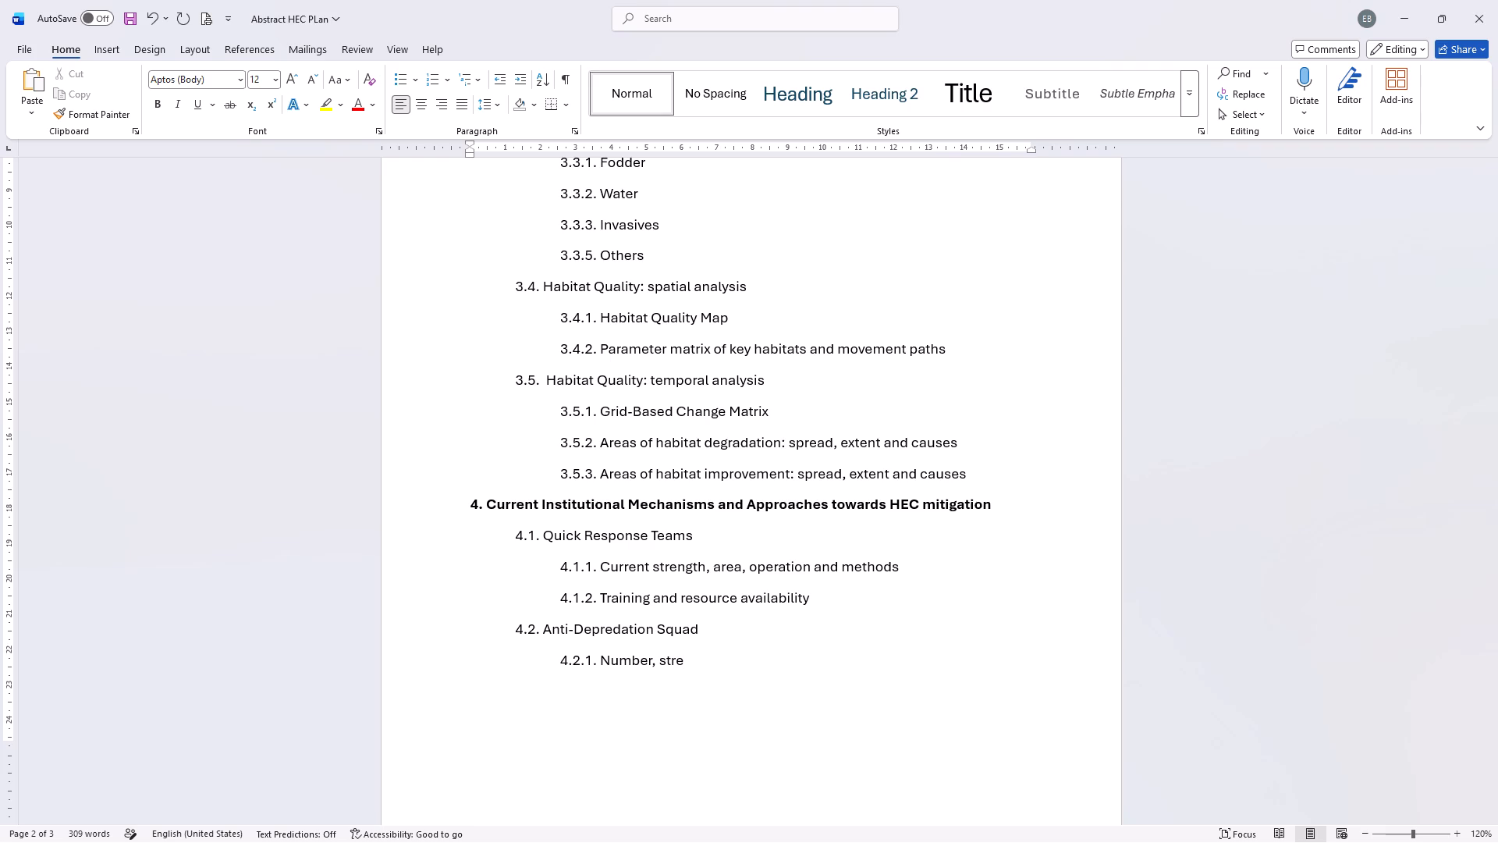
text(ng)
text(th)
key(space)
text(and capacity)
Start sub-item "4.2.2." on a new line below 4.2.1. at the same indent, with the partial word "Parti".
key(Return)
key(Tab)
key(Tab)
text(4.2.2.)
key(space)
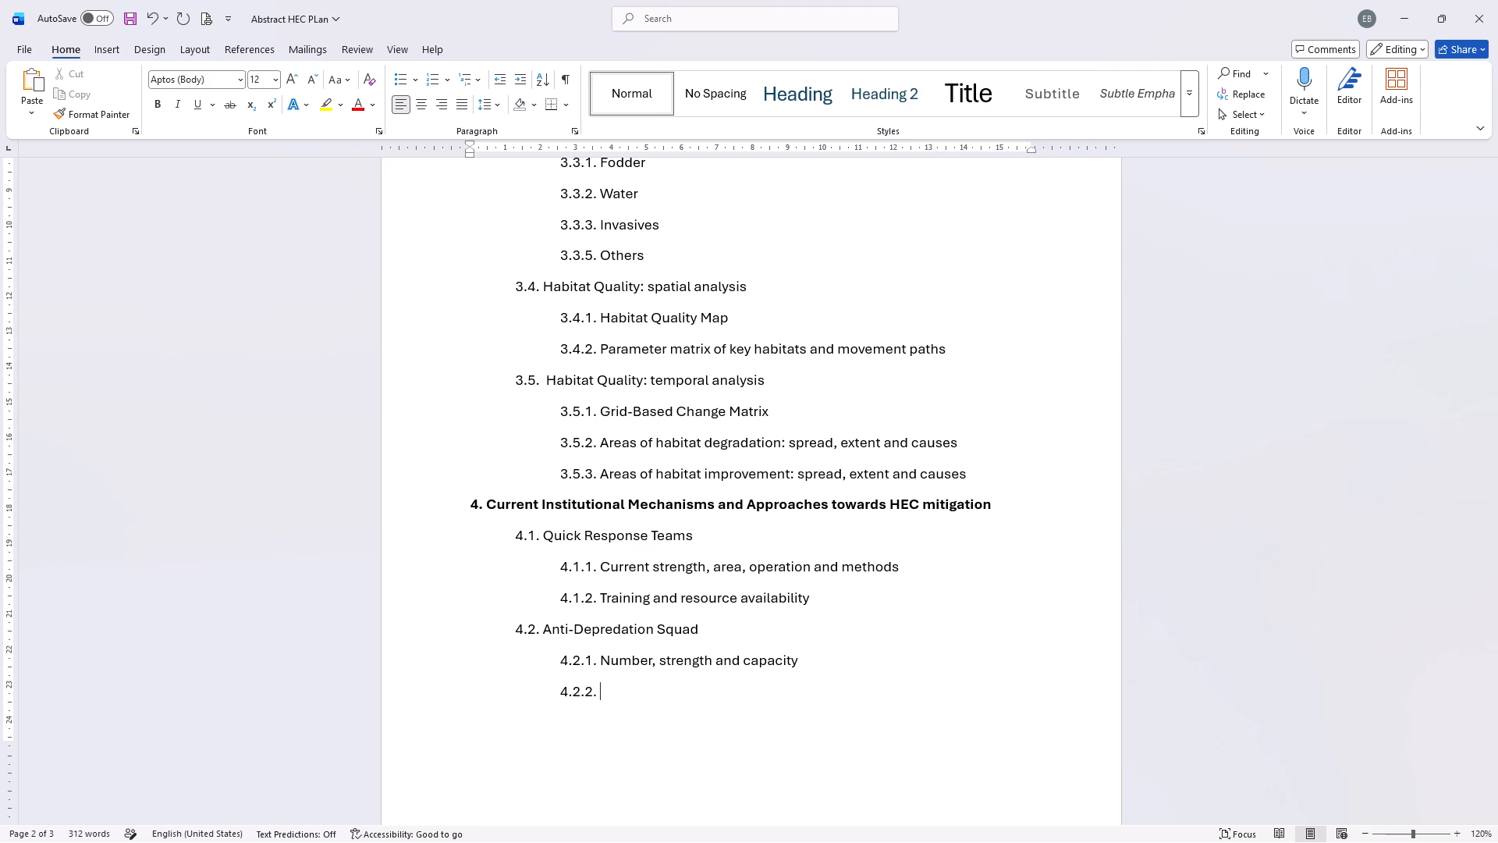
text(Parit)
key(BackSpace)
key(BackSpace)
text(ti)
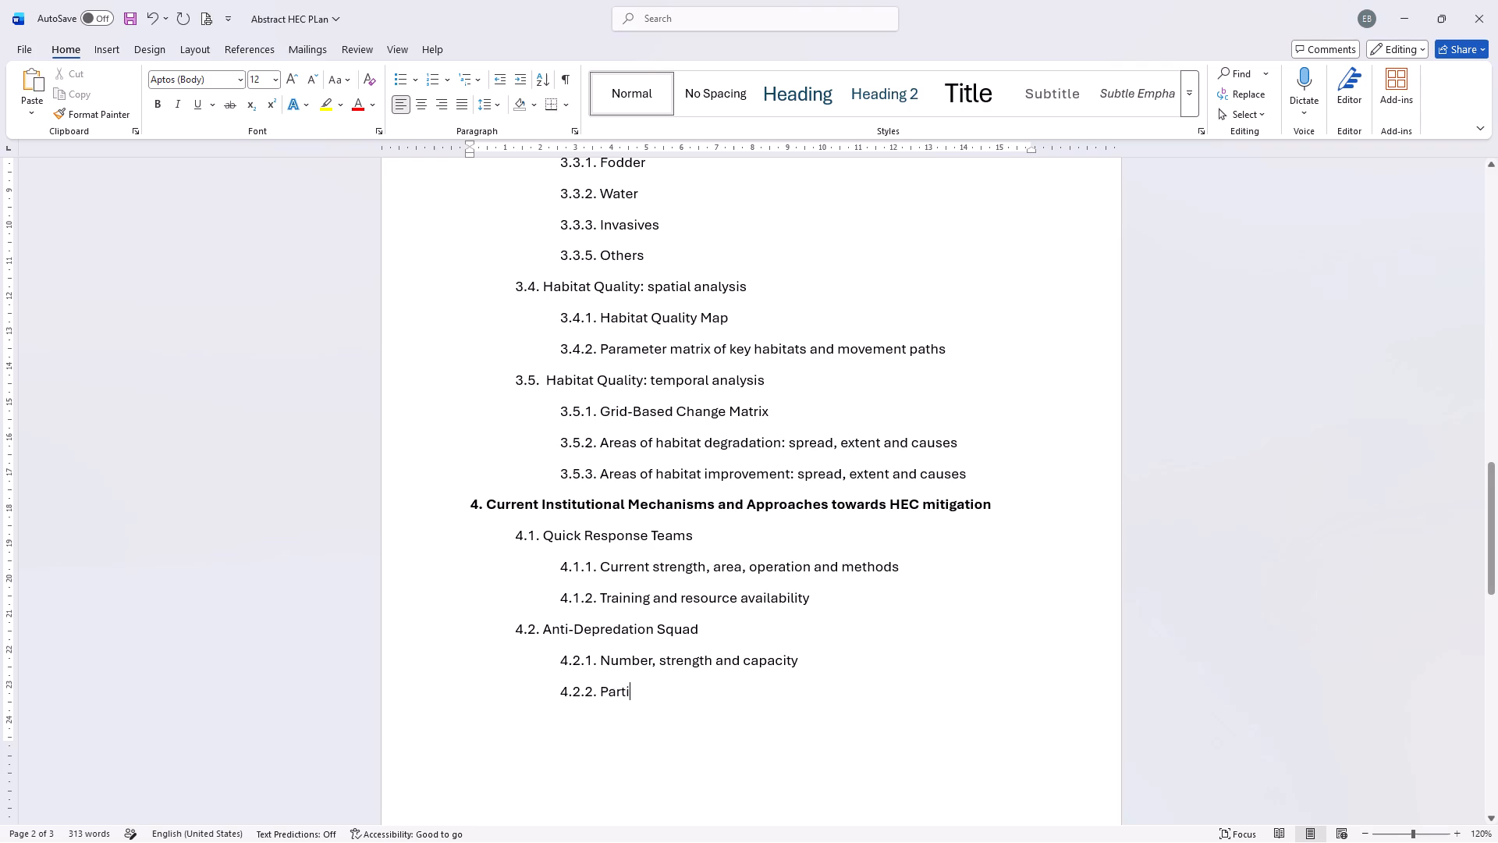
Replace the "and" between "strength" and "capacity" in sub-item 4.2.1. with a comma.
click(747, 658)
key(Left)
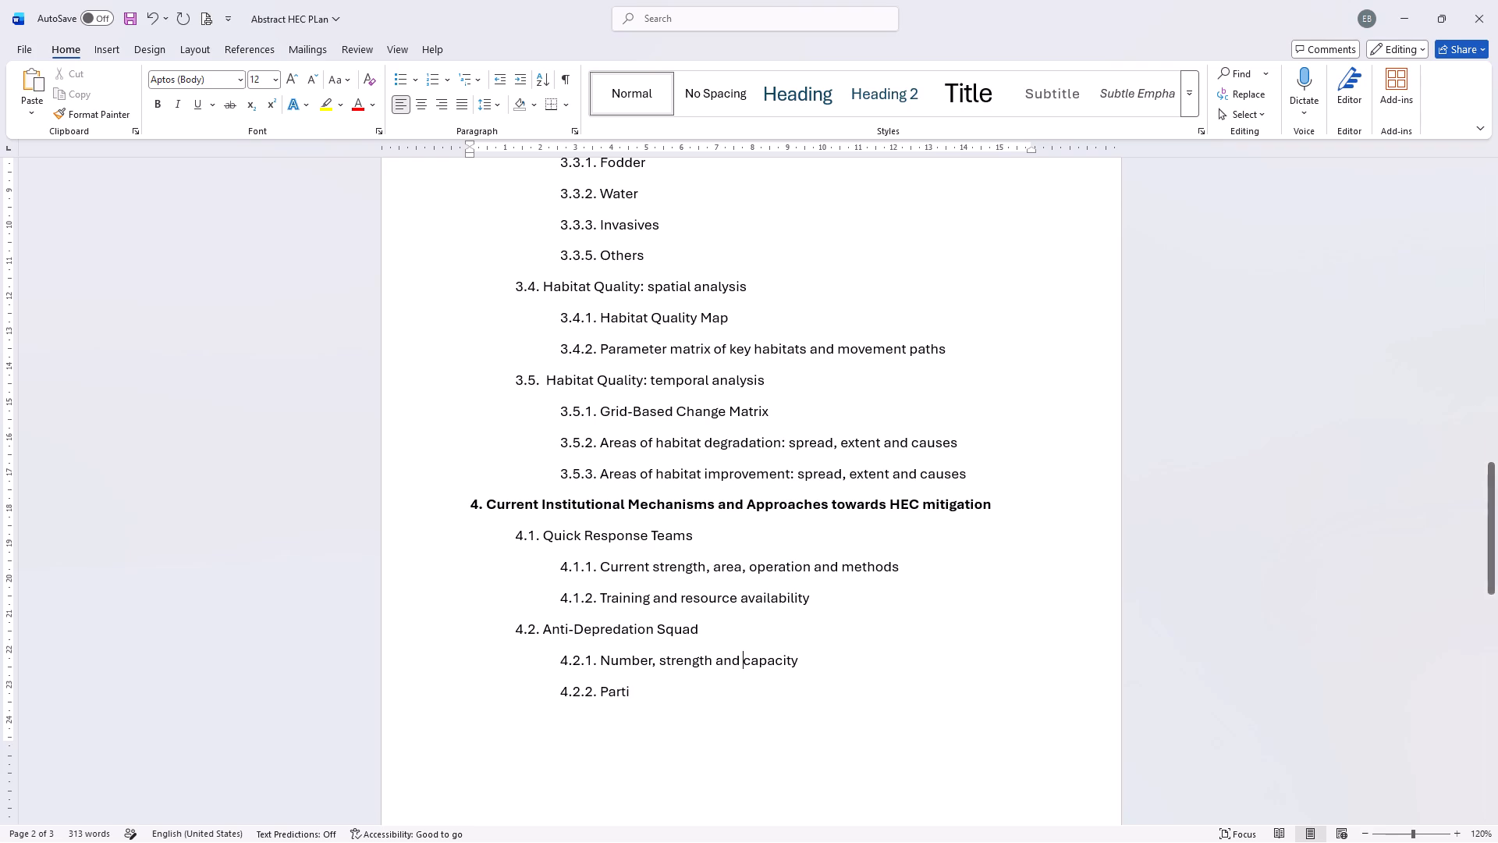
key(BackSpace)
key(BackSpace)
key(BackSpace)
key(BackSpace)
key(BackSpace)
text(,)
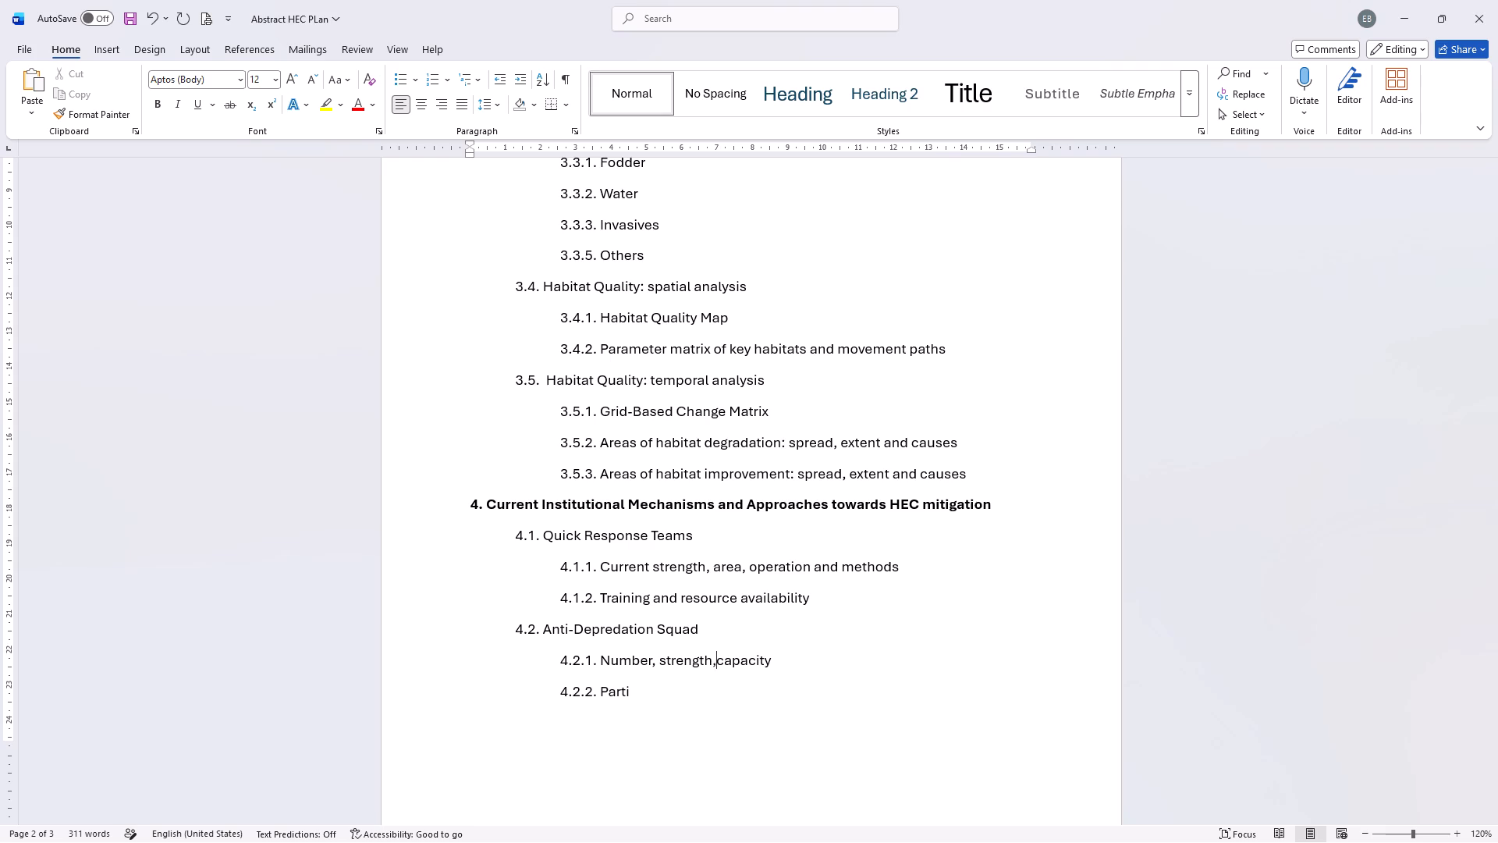
key(space)
Append "and participation" after "capacity" at the end of sub-item 4.2.1.
key(Right)
key(Right)
key(Right)
key(Right)
key(Right)
key(Right)
key(Right)
key(Right)
key(Right)
key(Left)
key(space)
text(and partivi)
key(BackSpace)
key(BackSpace)
text(cipatio)
key(n)
Replace the partial word "Parti" in sub-item 4.2.2. with "Resource Profile".
drag(642, 686, 625, 690)
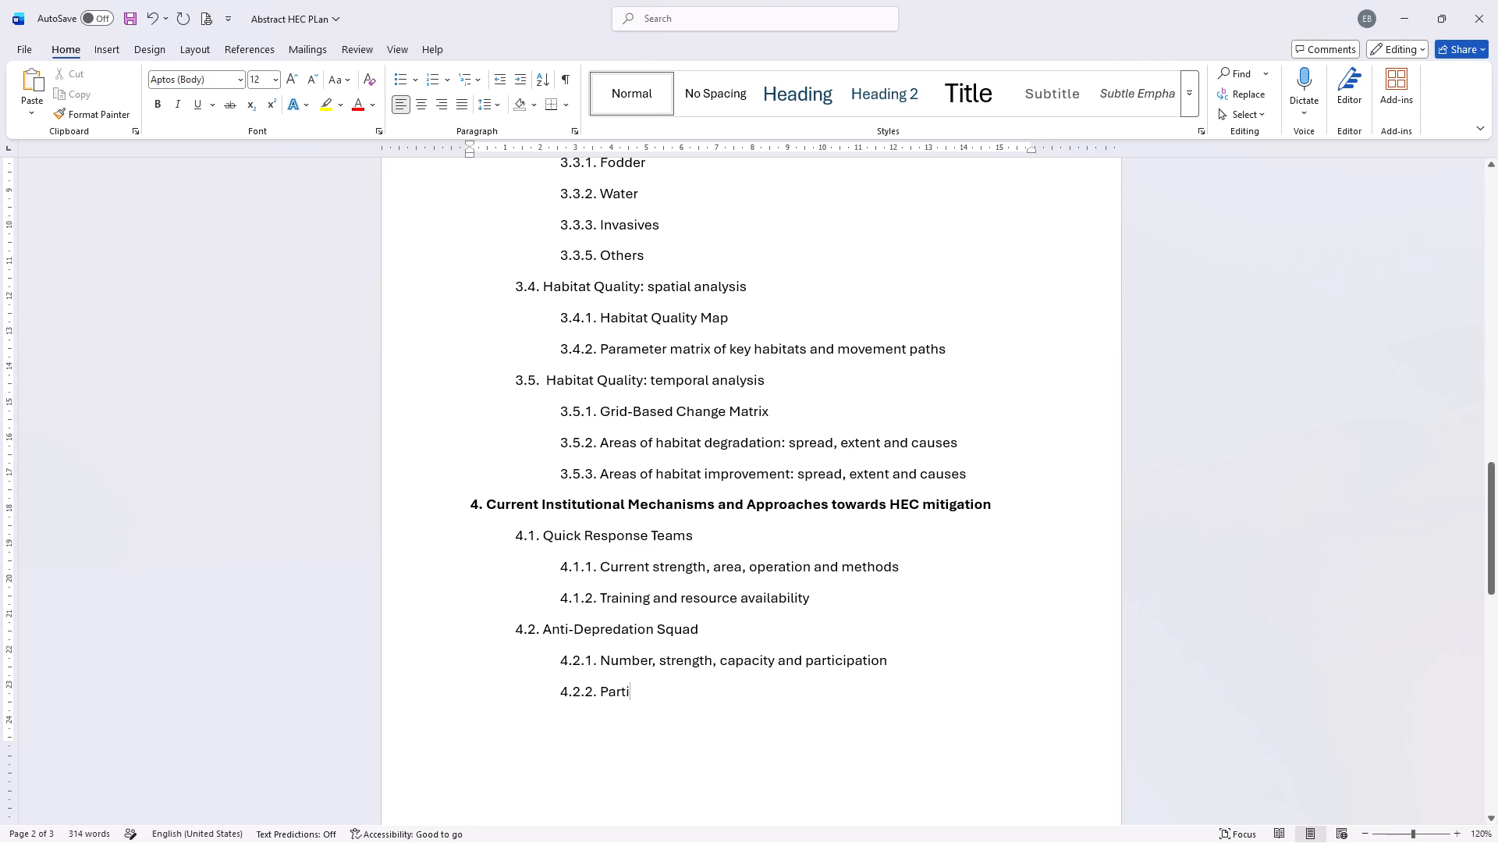
drag(625, 690, 602, 699)
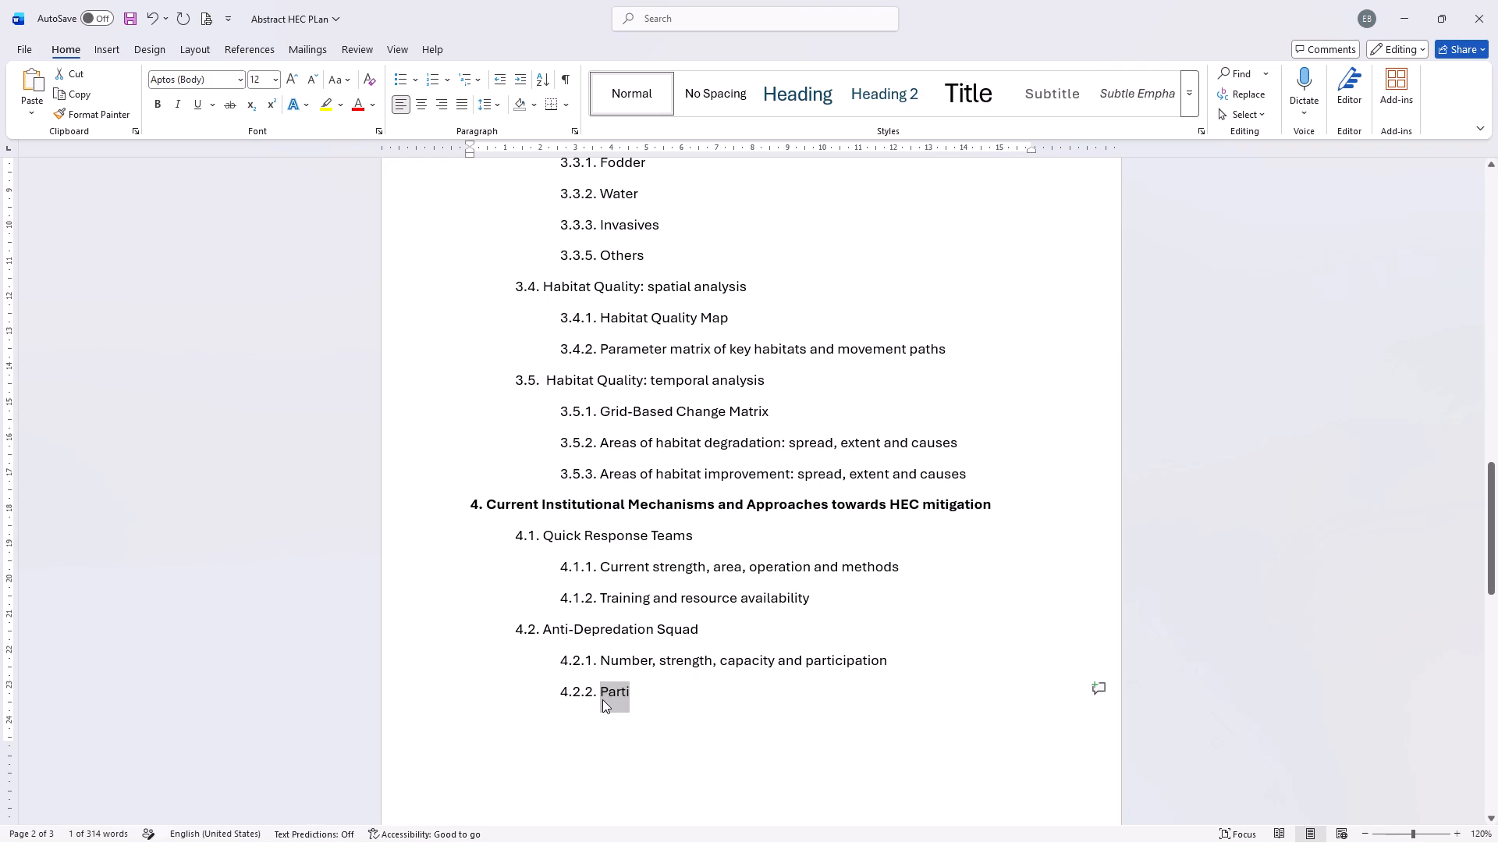
text(Resource Profile)
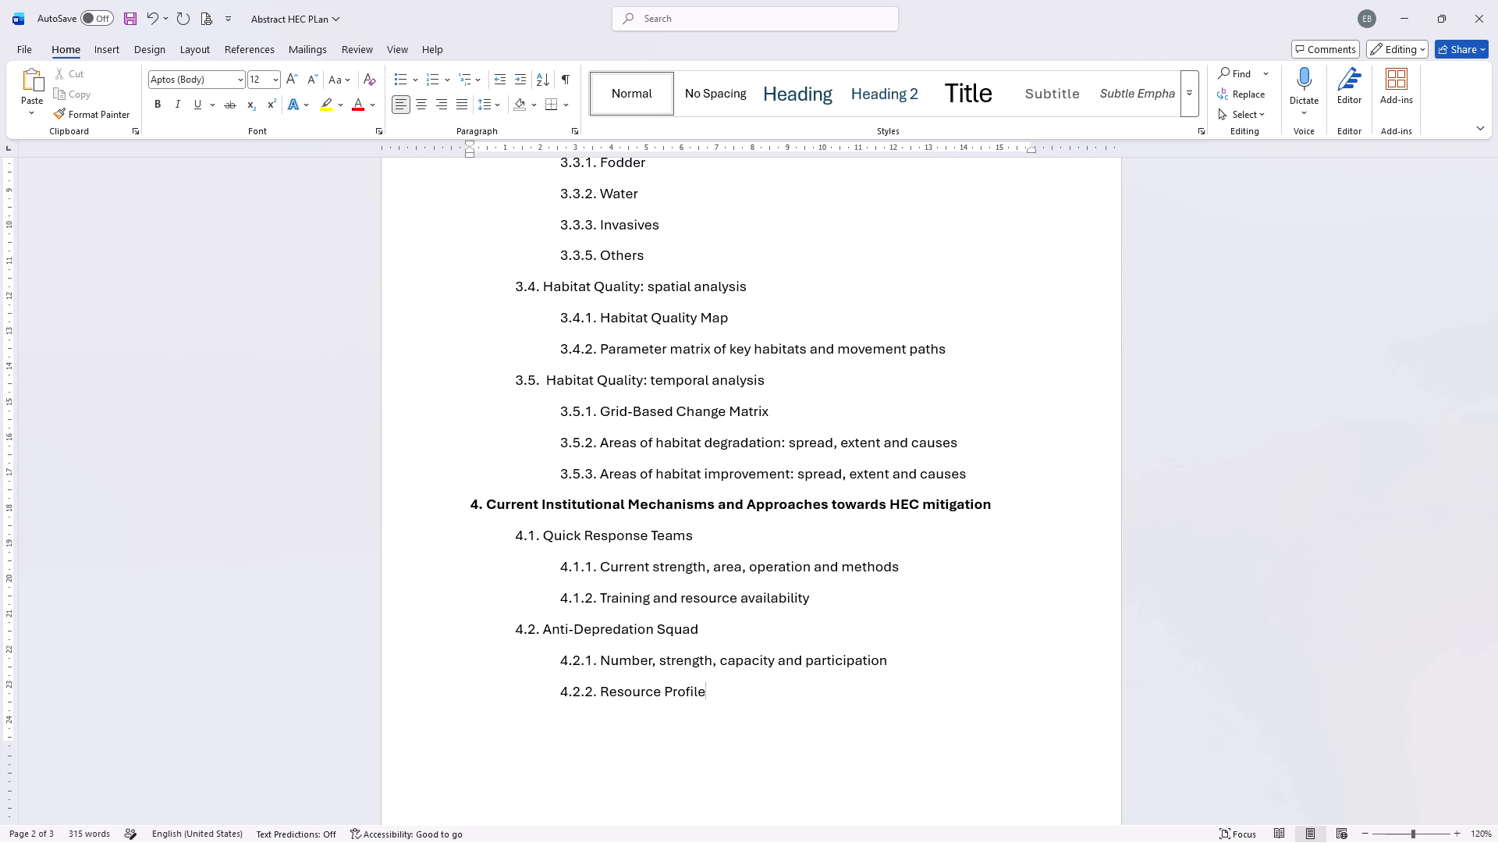